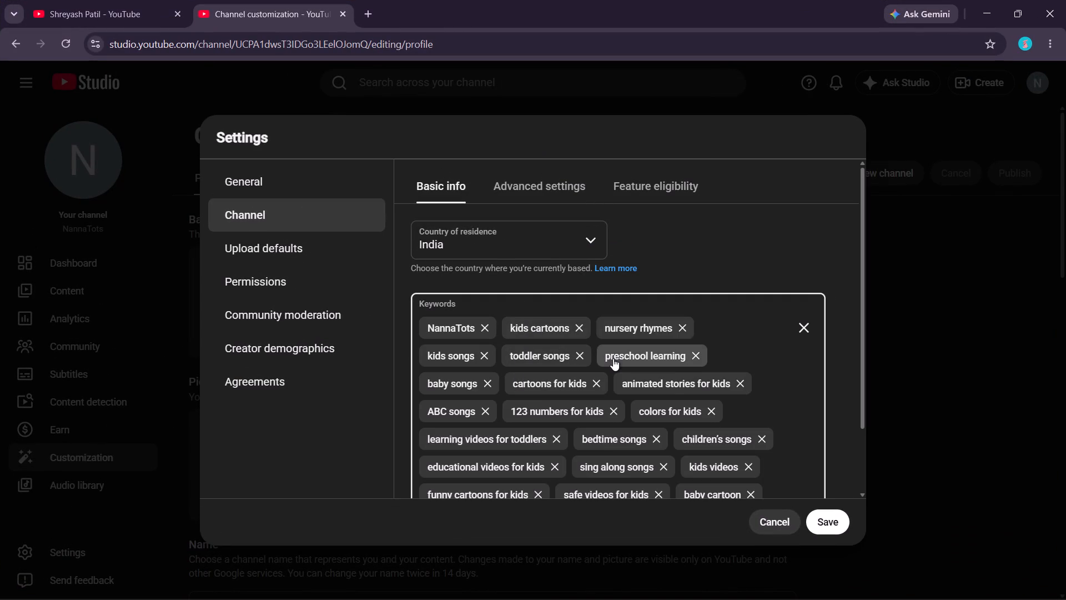
{"action": "scroll", "coordinate": [627, 360], "scroll_direction": "down", "scroll_amount": 3}
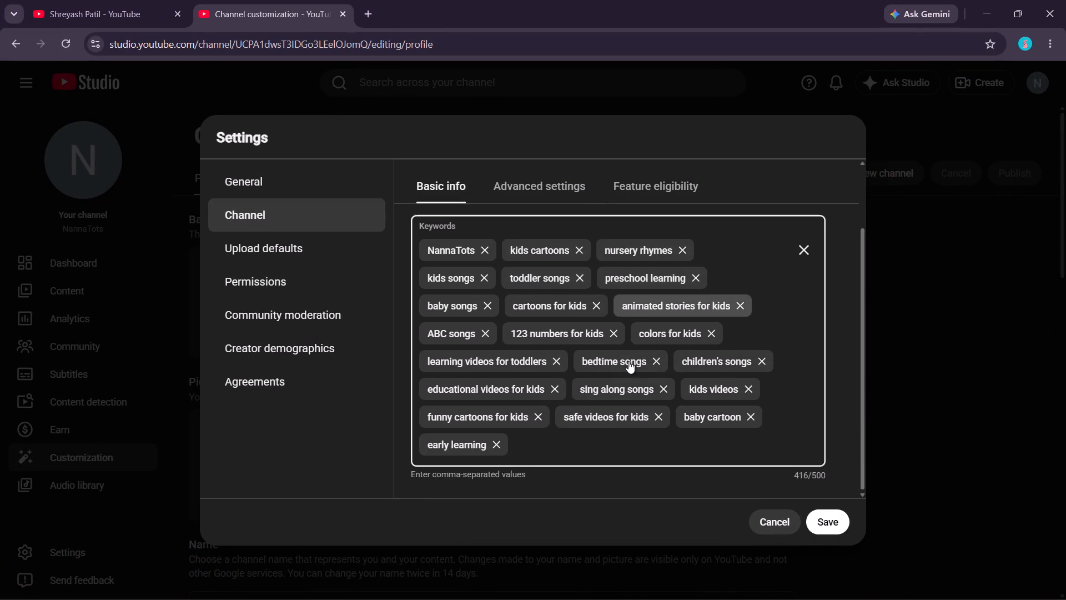
{"action": "scroll", "coordinate": [628, 361], "scroll_direction": "down", "scroll_amount": 2}
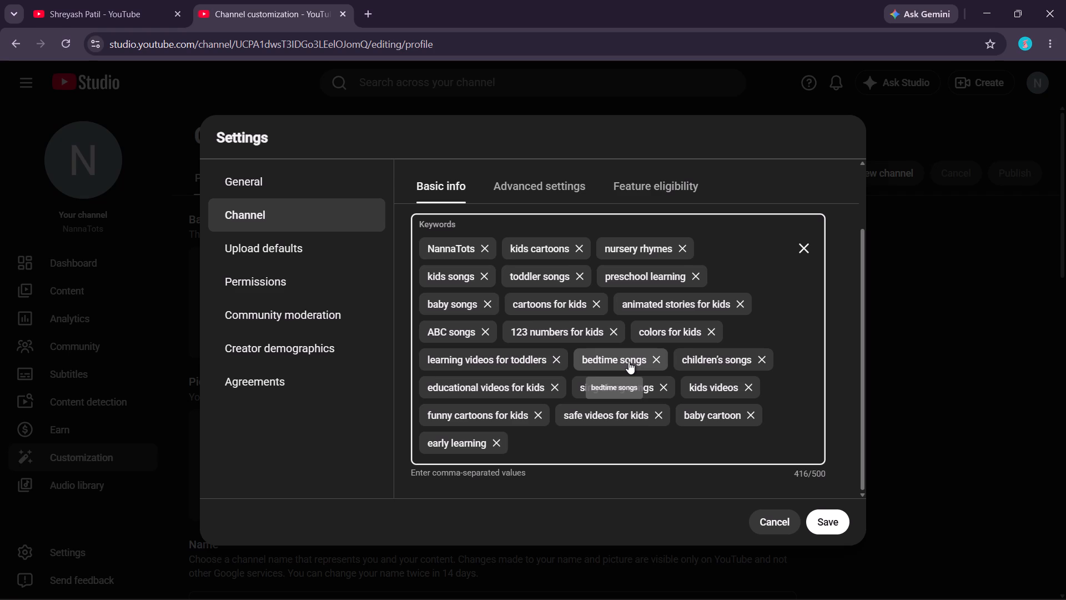
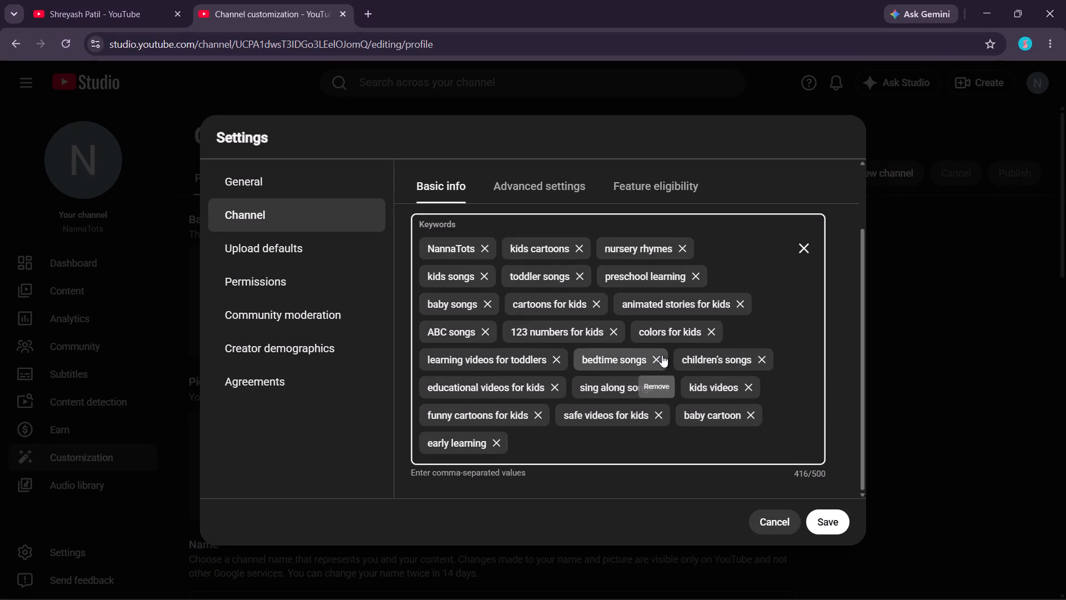
Save the channel settings with the entered keywords.
{"action": "left_click", "coordinate": [827, 522]}
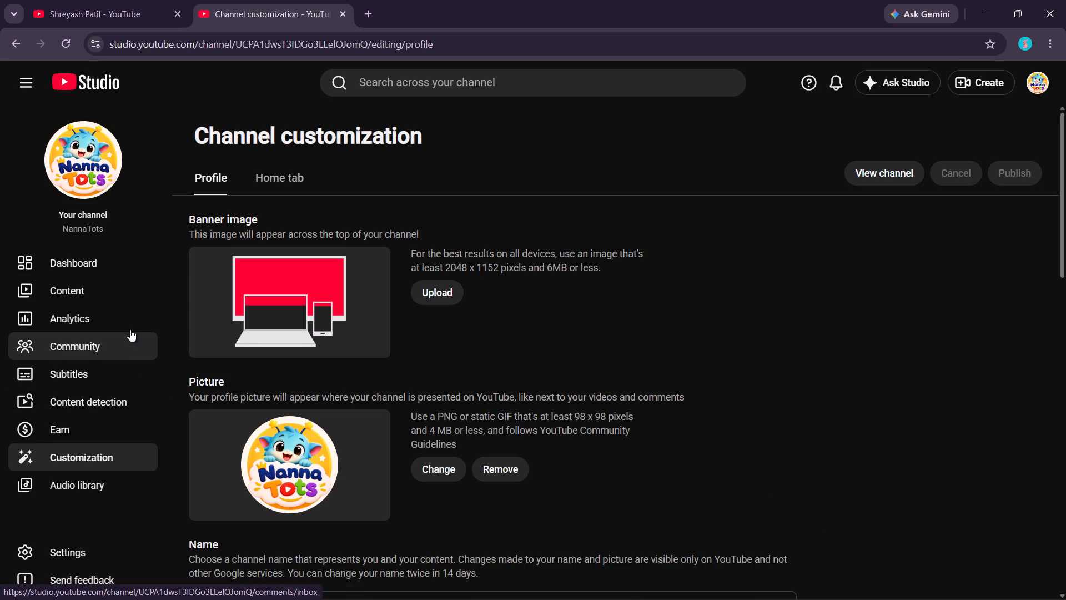
{"action": "left_click", "coordinate": [94, 547]}
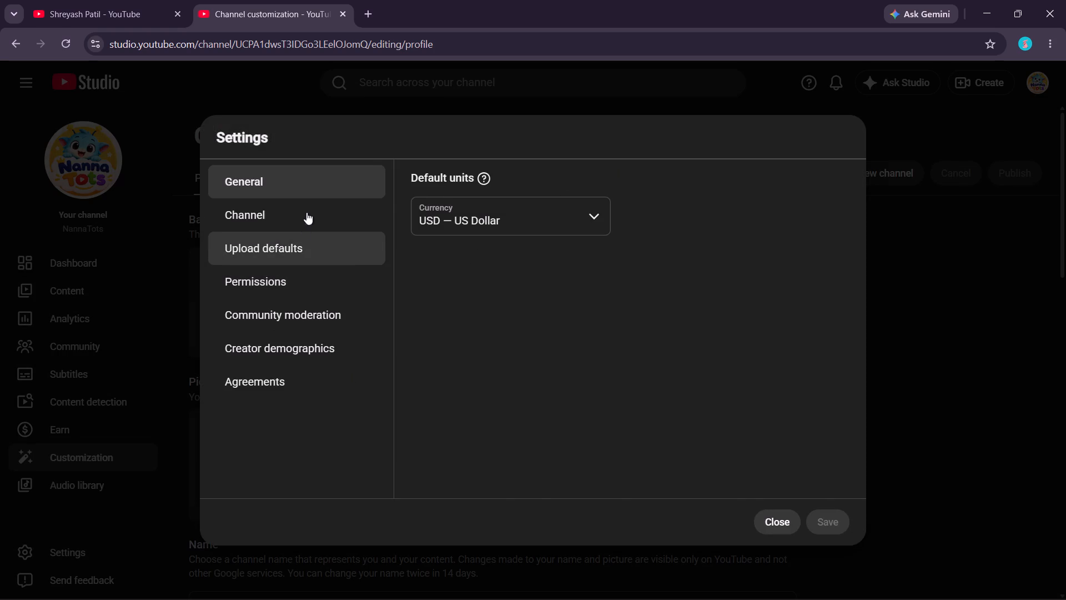
{"action": "left_click", "coordinate": [307, 209]}
{"action": "left_click", "coordinate": [545, 188]}
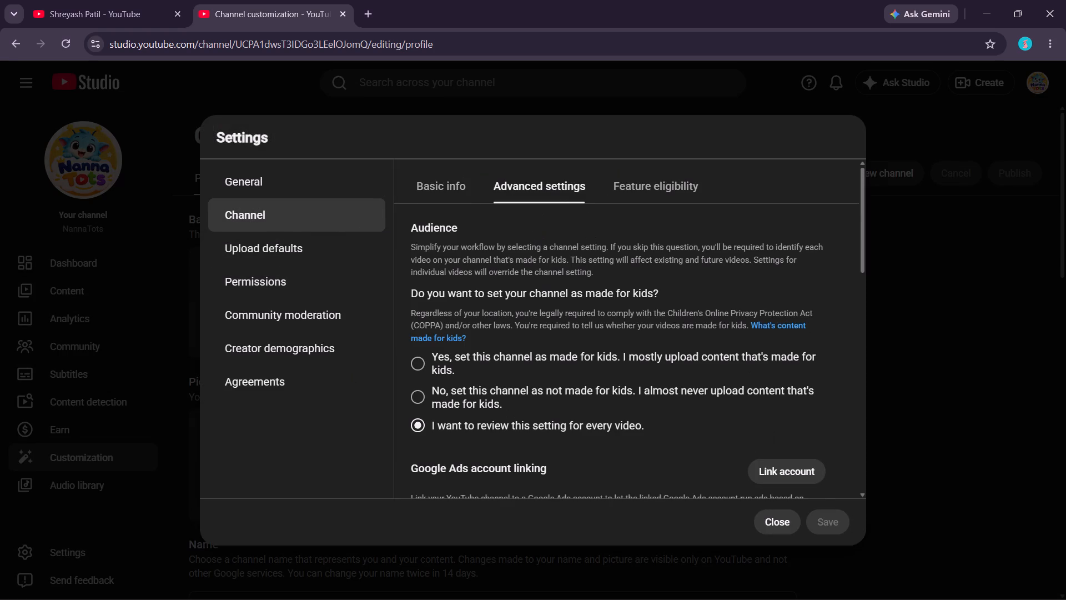
{"action": "scroll", "coordinate": [583, 312], "scroll_direction": "down", "scroll_amount": 2}
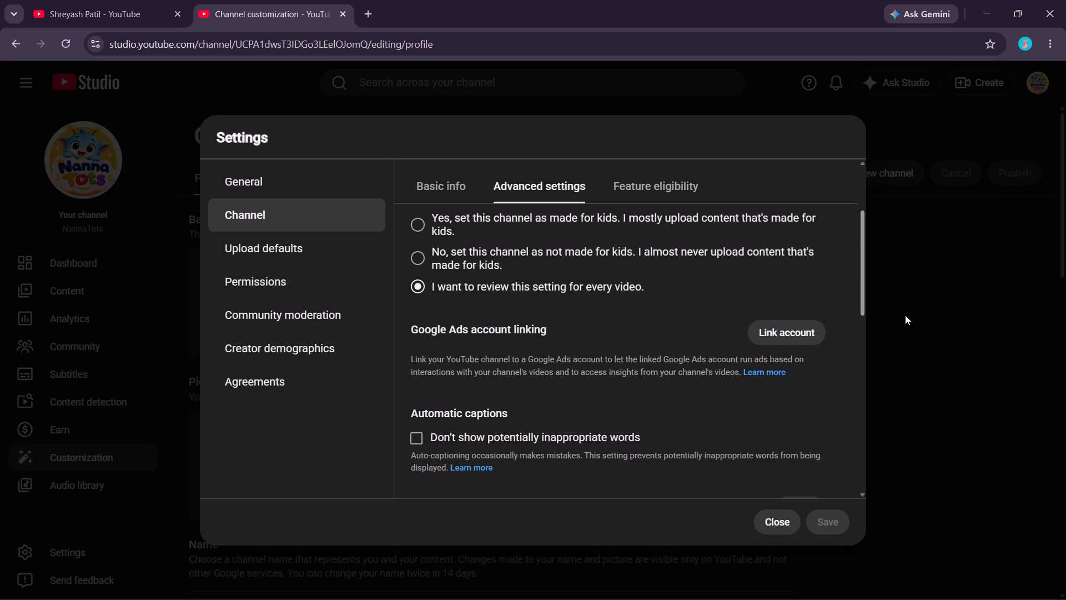
{"action": "scroll", "coordinate": [693, 322], "scroll_direction": "up", "scroll_amount": 3}
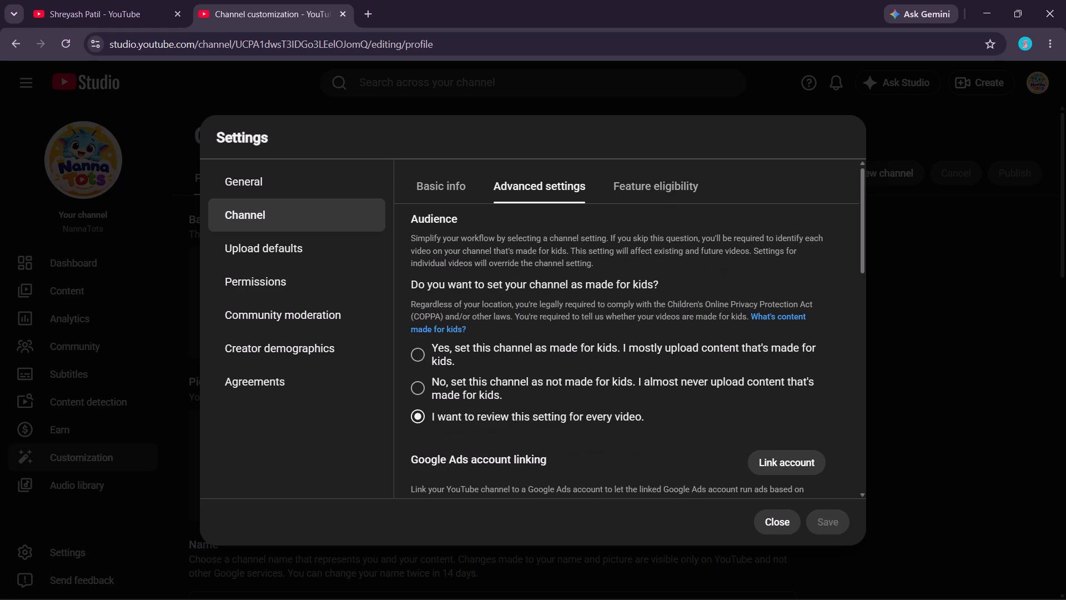
{"action": "scroll", "coordinate": [693, 322], "scroll_direction": "up", "scroll_amount": 1}
{"action": "key", "text": "Print"}
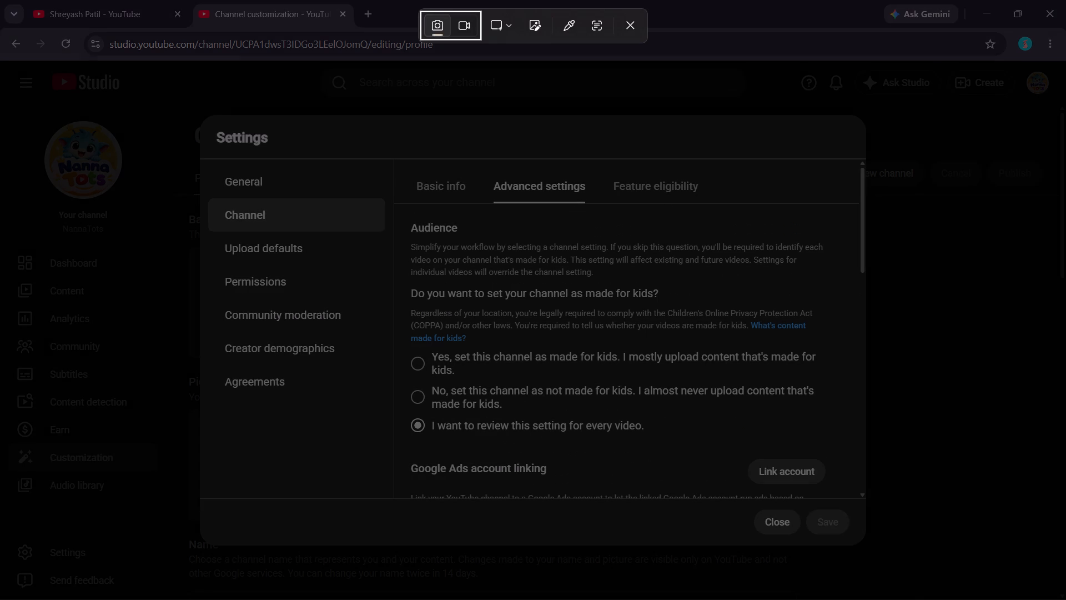
{"action": "left_click_drag", "start_coordinate": [0, 0], "coordinate": [800, 62]}
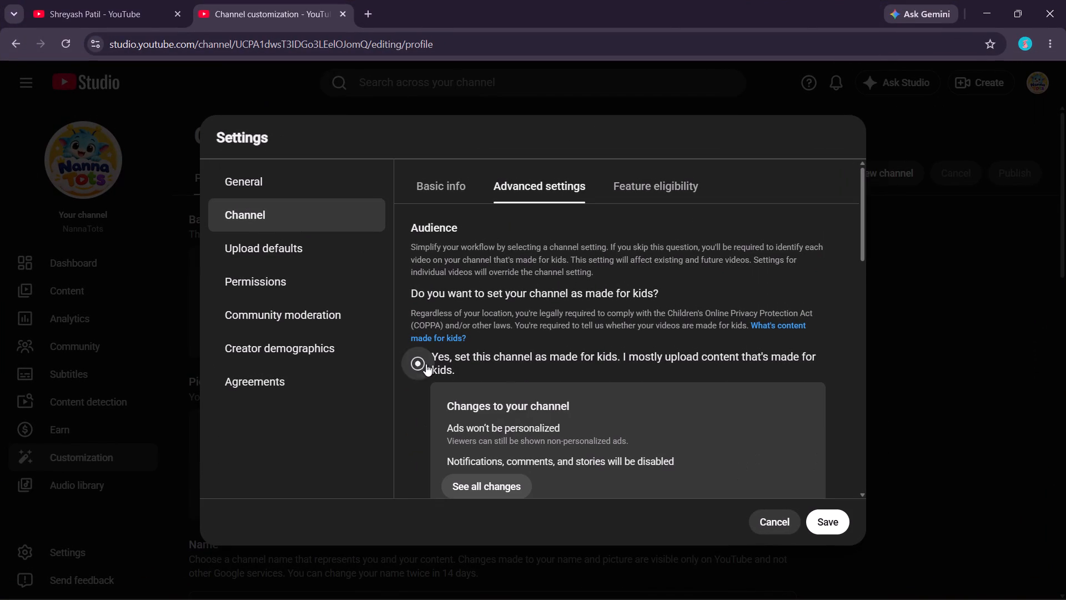
Examine the remaining advanced channel settings, including Google Ads account linking, automatic captions, automatic dubbing and advertisements.
{"action": "scroll", "coordinate": [613, 312], "scroll_direction": "down", "scroll_amount": 3}
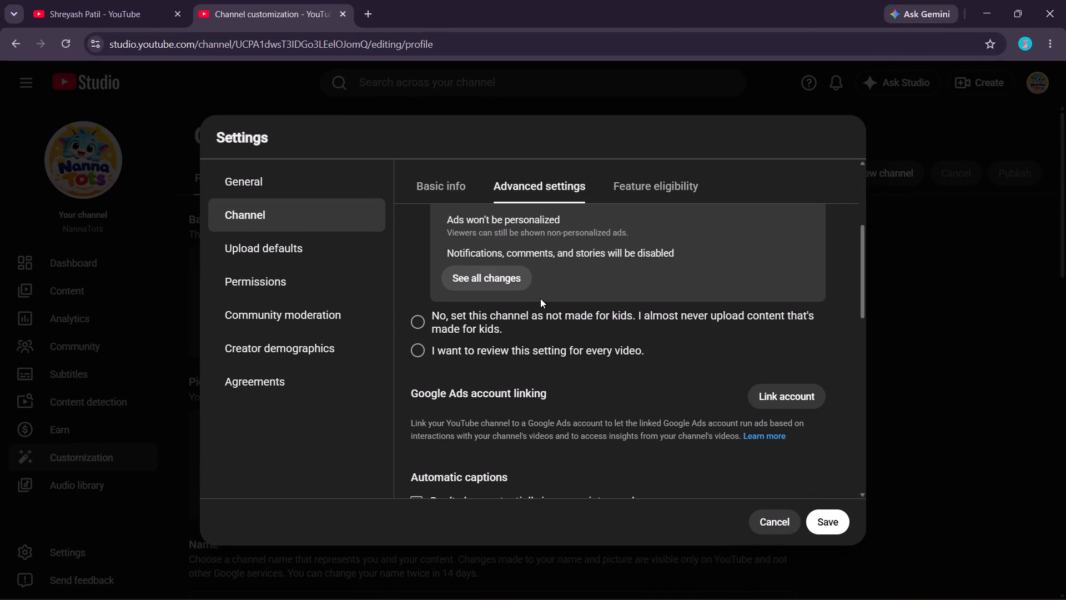
{"action": "scroll", "coordinate": [537, 289], "scroll_direction": "up", "scroll_amount": 1}
{"action": "scroll", "coordinate": [555, 294], "scroll_direction": "down", "scroll_amount": 3}
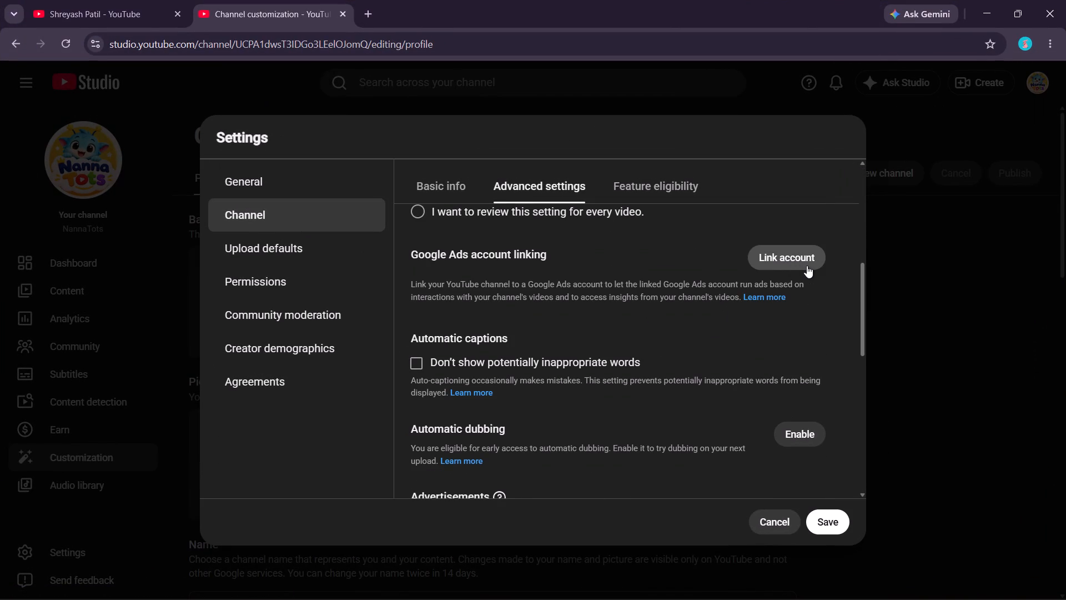
{"action": "scroll", "coordinate": [807, 269], "scroll_direction": "down", "scroll_amount": 1}
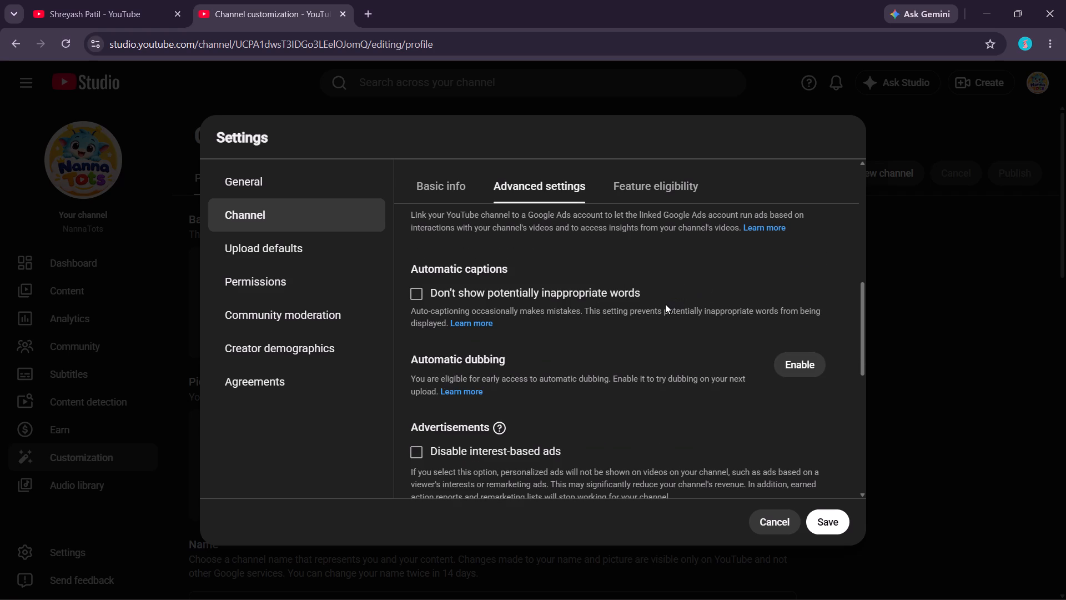
{"action": "scroll", "coordinate": [655, 304], "scroll_direction": "up", "scroll_amount": 2}
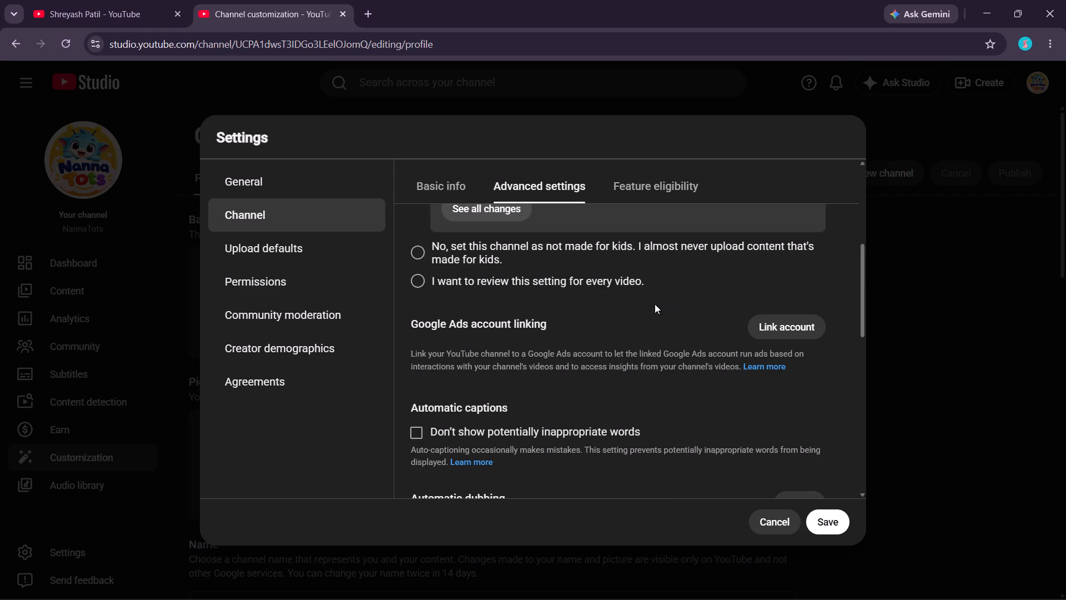
{"action": "scroll", "coordinate": [655, 304], "scroll_direction": "down", "scroll_amount": 2}
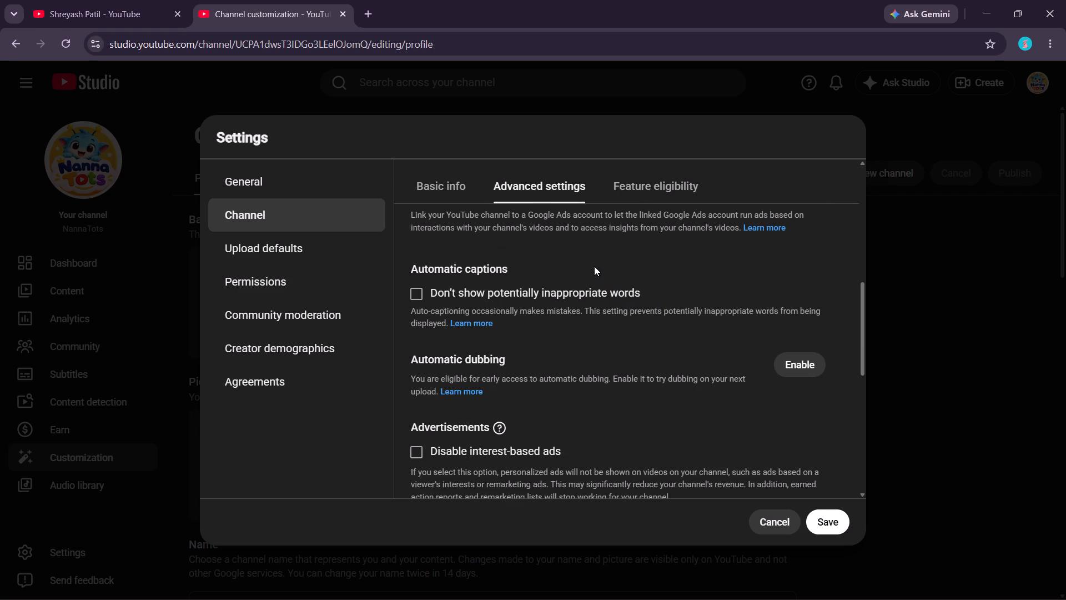
{"action": "left_click", "coordinate": [368, 14]}
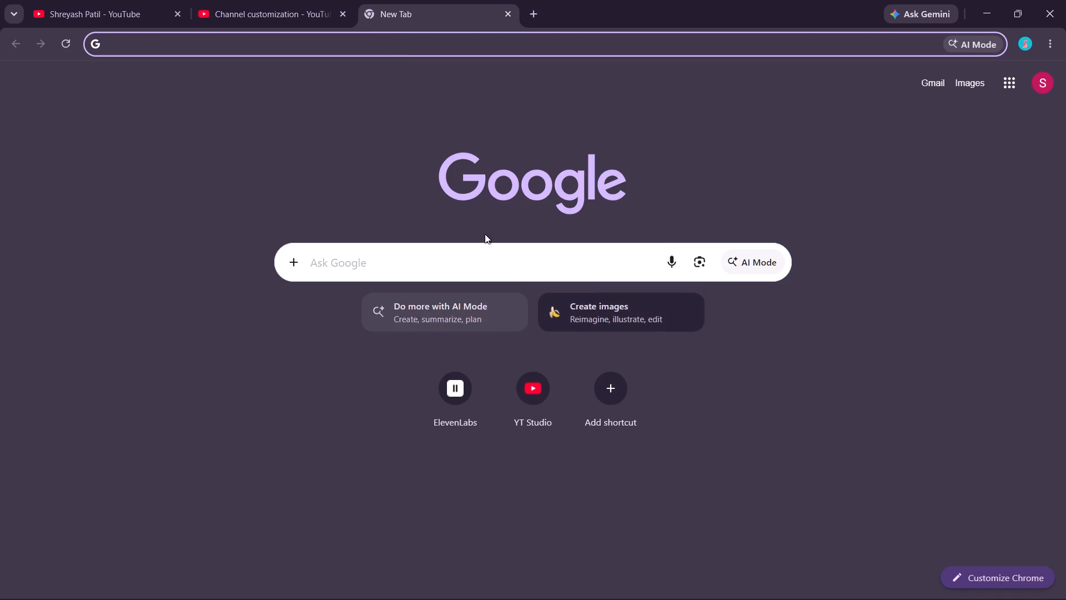
{"action": "left_click", "coordinate": [504, 11]}
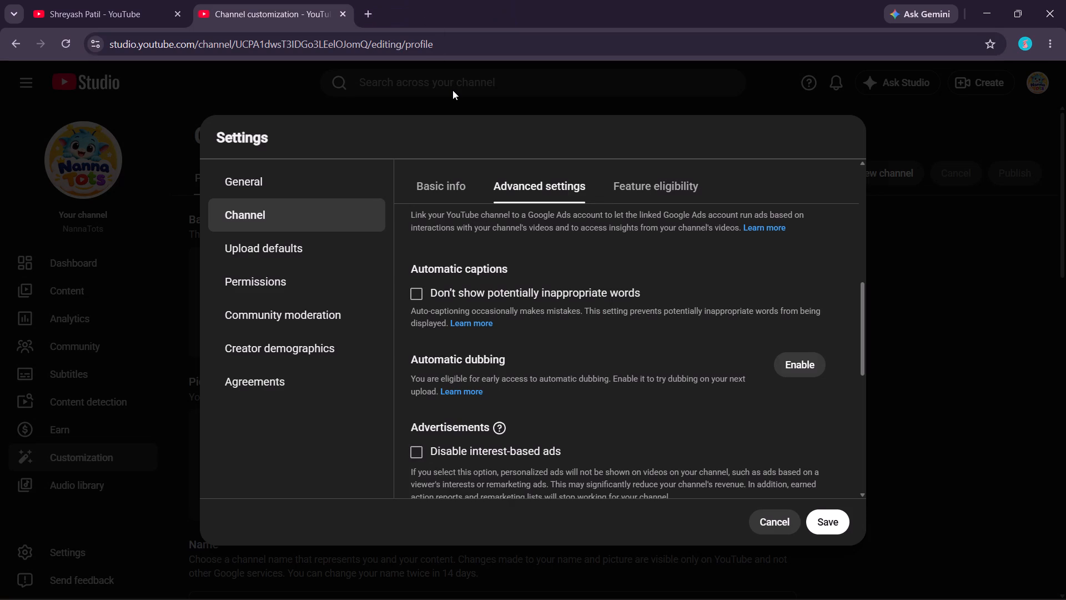
Switch to the Cocomelon - Nursery Rhymes channel page on YouTube and view its header.
{"action": "left_click", "coordinate": [500, 113]}
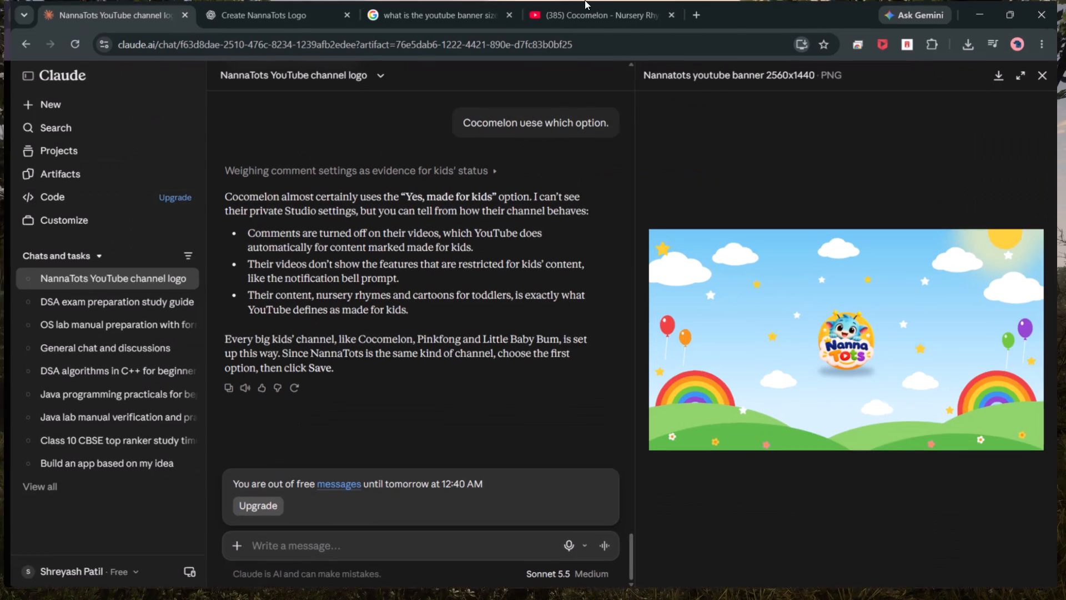
{"action": "left_click", "coordinate": [602, 5]}
{"action": "scroll", "coordinate": [591, 224], "scroll_direction": "up", "scroll_amount": 6}
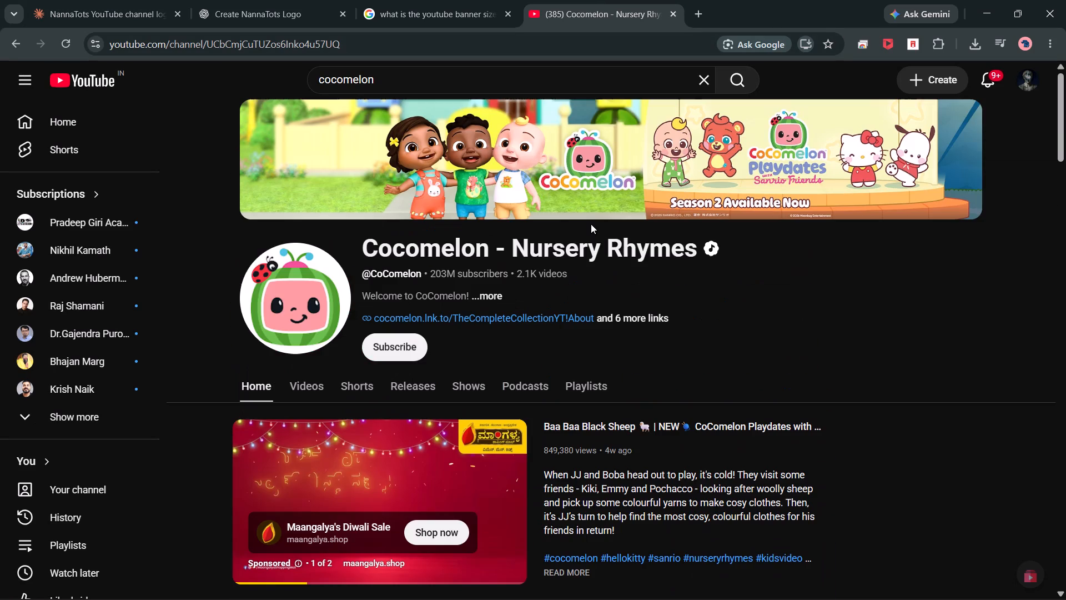
{"action": "scroll", "coordinate": [591, 224], "scroll_direction": "up", "scroll_amount": 6}
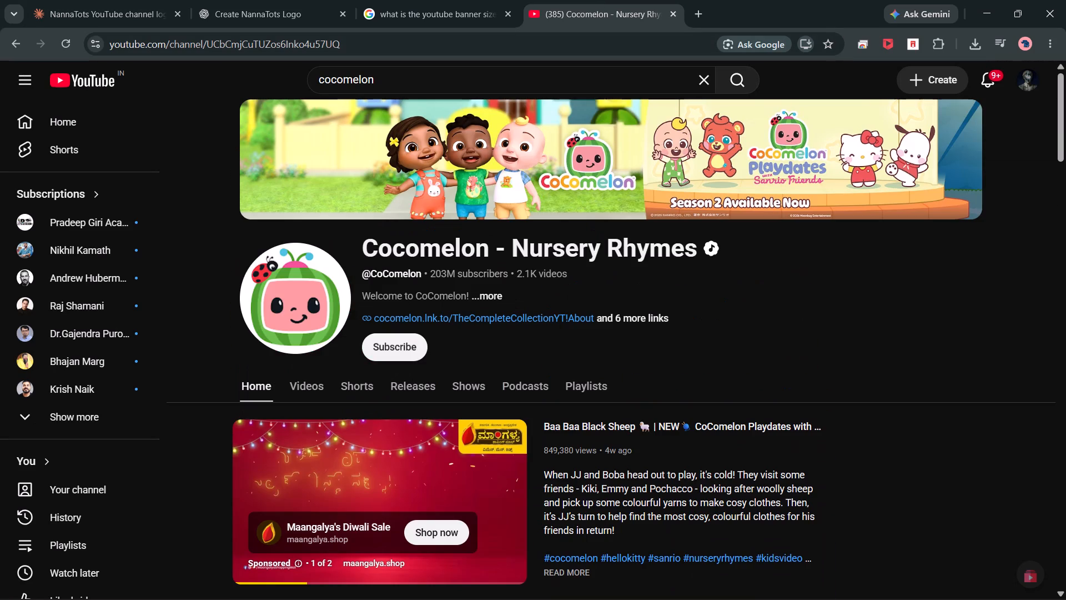
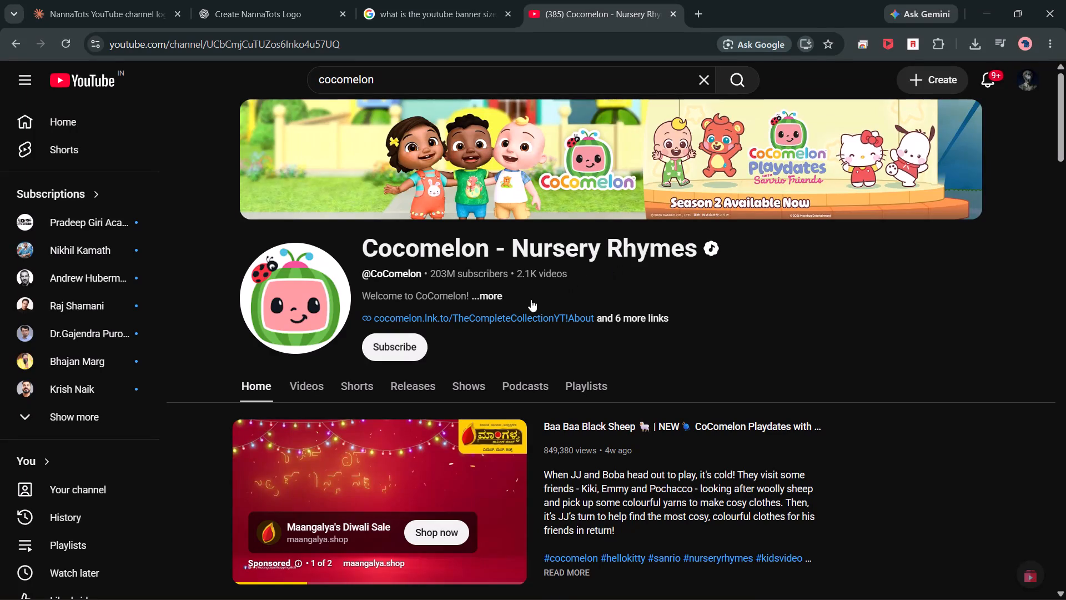
{"action": "left_click", "coordinate": [314, 383]}
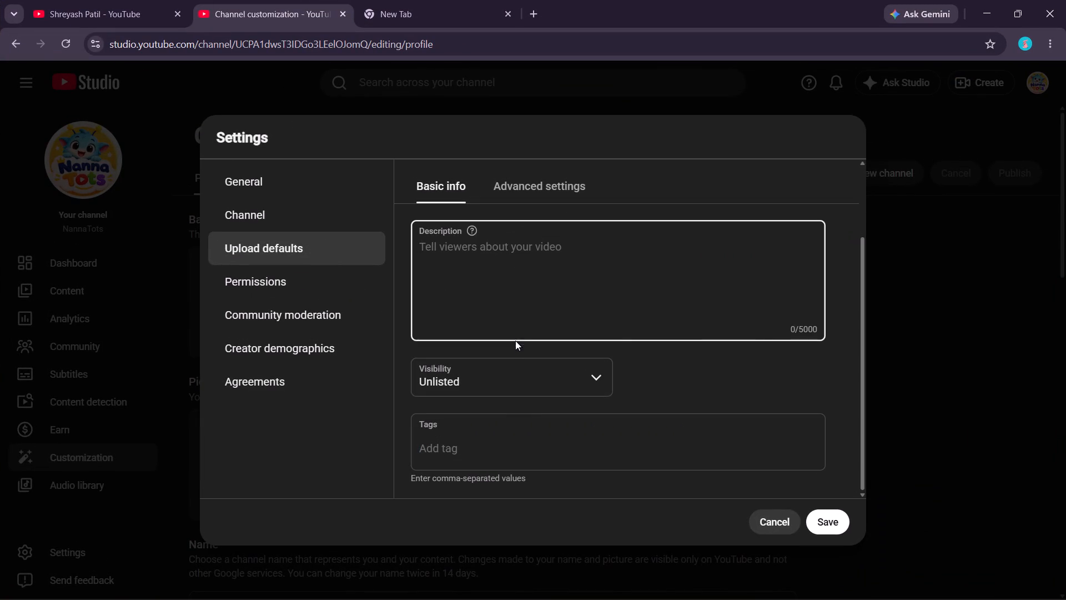
{"action": "scroll", "coordinate": [515, 343], "scroll_direction": "down", "scroll_amount": 2}
{"action": "right_click", "coordinate": [524, 446]}
{"action": "left_click", "coordinate": [576, 287]}
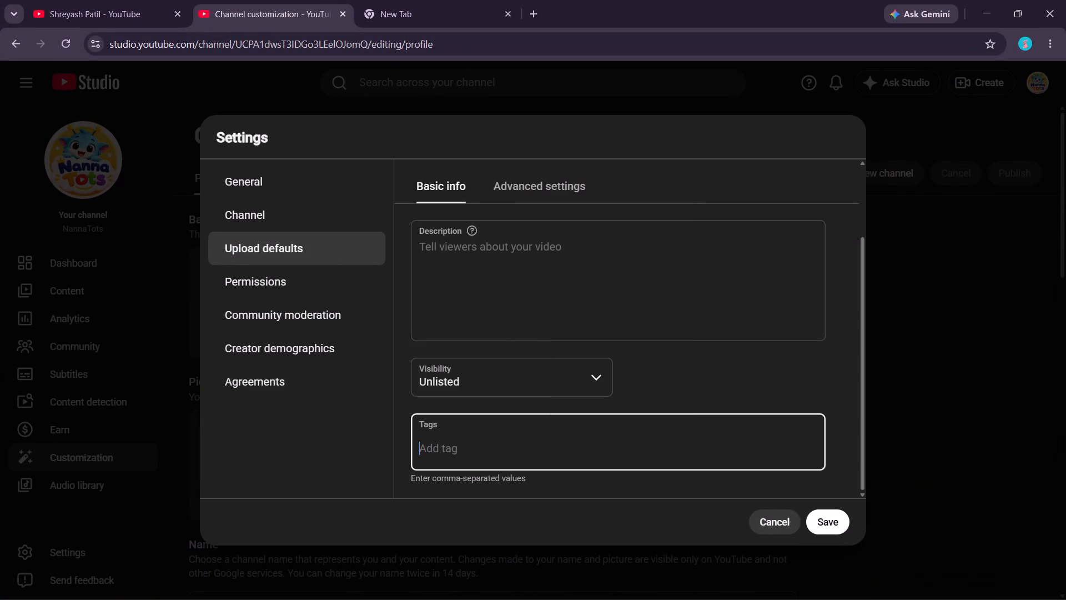
{"action": "scroll", "coordinate": [629, 426], "scroll_direction": "down", "scroll_amount": 6}
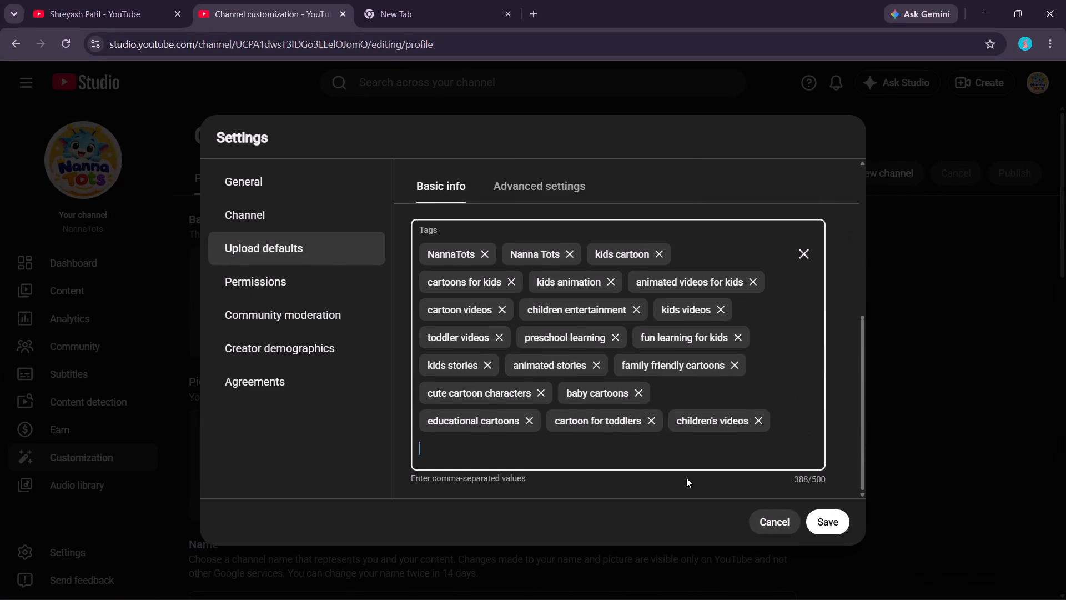
Add the extra default tags "cocomelon", "children rhymes", "cartoon" and "tom and jerry".
{"action": "type", "text": "cocomelon"}
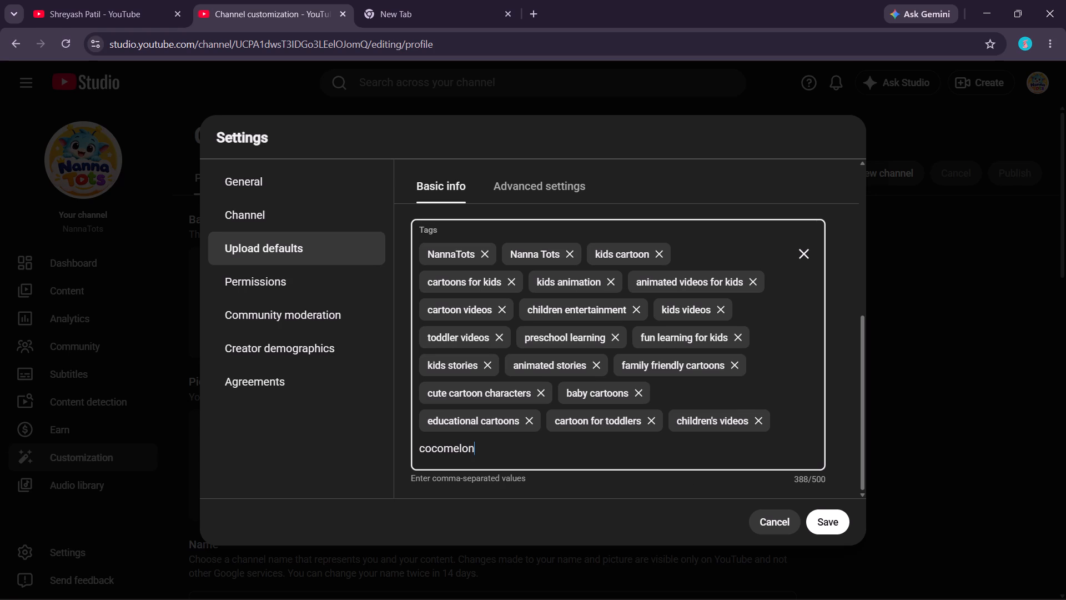
{"action": "key", "text": "Return"}
{"action": "type", "text": "ch"}
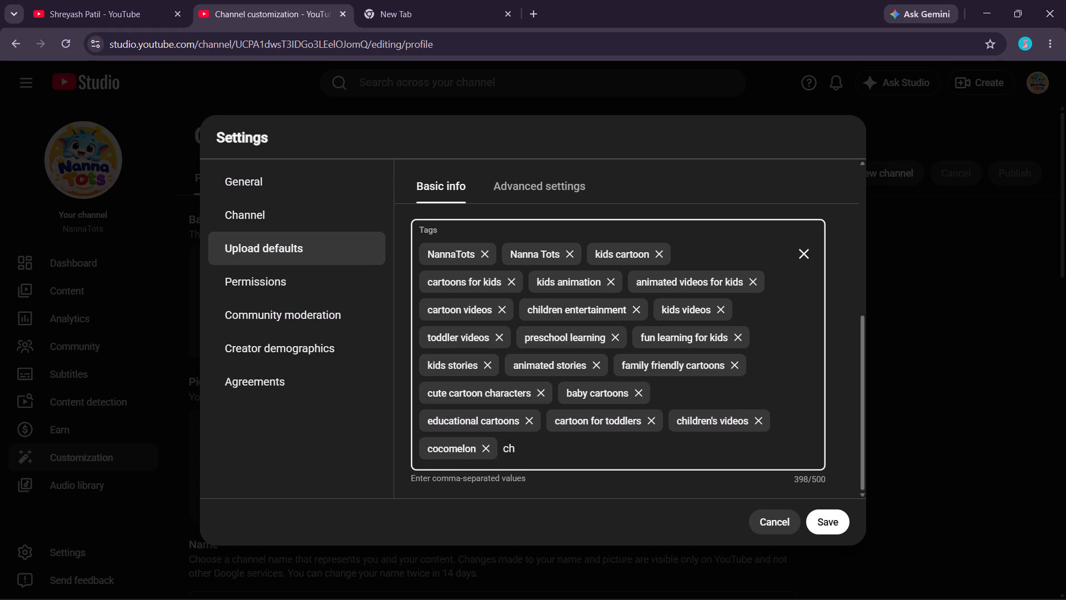
{"action": "type", "text": "ildren"}
{"action": "key", "text": "space"}
{"action": "type", "text": "rhymes"}
{"action": "key", "text": "Return"}
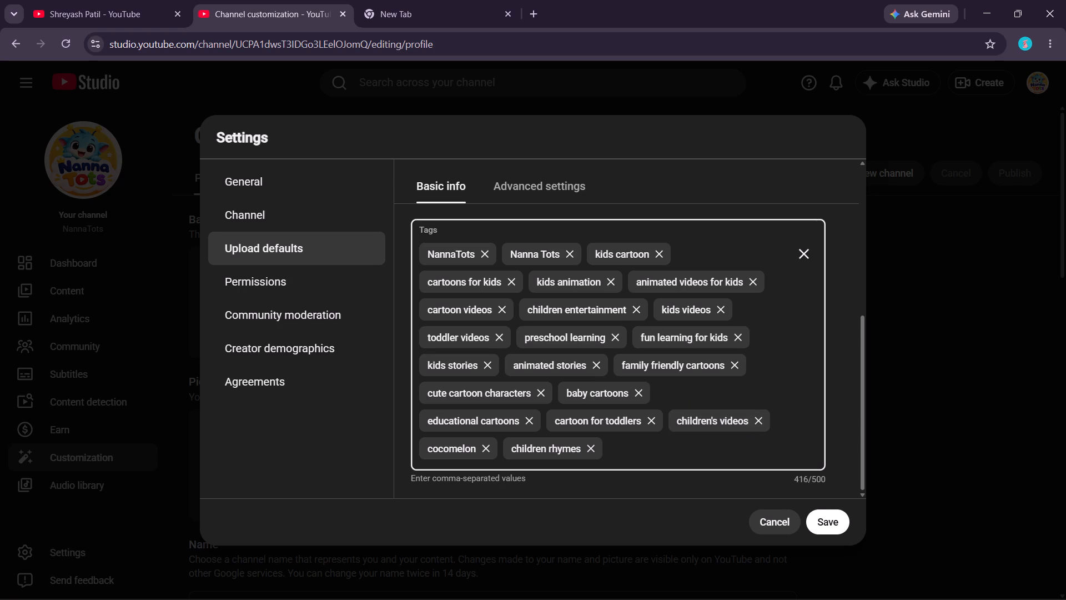
{"action": "type", "text": "caar"}
{"action": "key", "text": "BackSpace"}
{"action": "key", "text": "BackSpace"}
{"action": "type", "text": "rtoon"}
{"action": "key", "text": "Return"}
{"action": "type", "text": "tom and jerr"}
{"action": "key", "text": "y"}
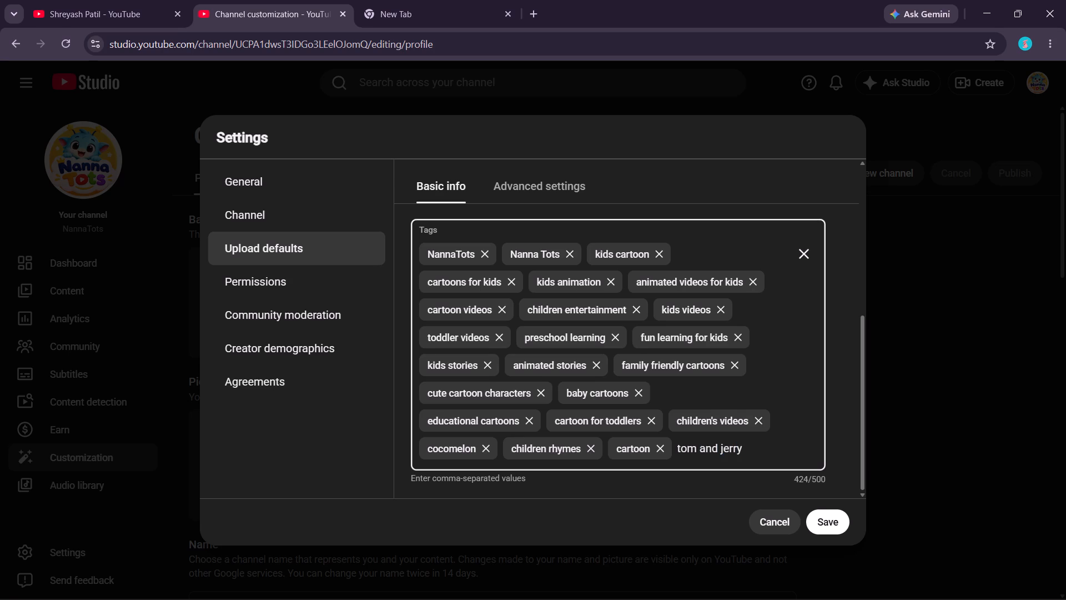
{"action": "key", "text": "Return"}
{"action": "scroll", "coordinate": [721, 452], "scroll_direction": "down", "scroll_amount": 3}
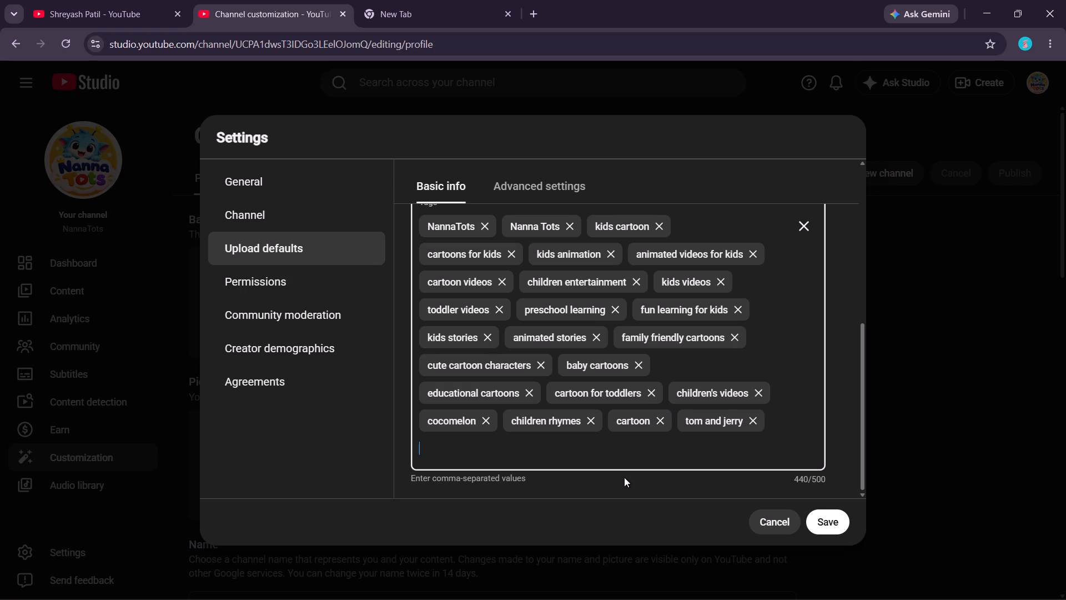
Add the extra default tag "rhymes" and try to add "children rhymes" to the upload defaults.
{"action": "type", "text": "rhymes"}
{"action": "key", "text": "Return"}
{"action": "type", "text": "cho"}
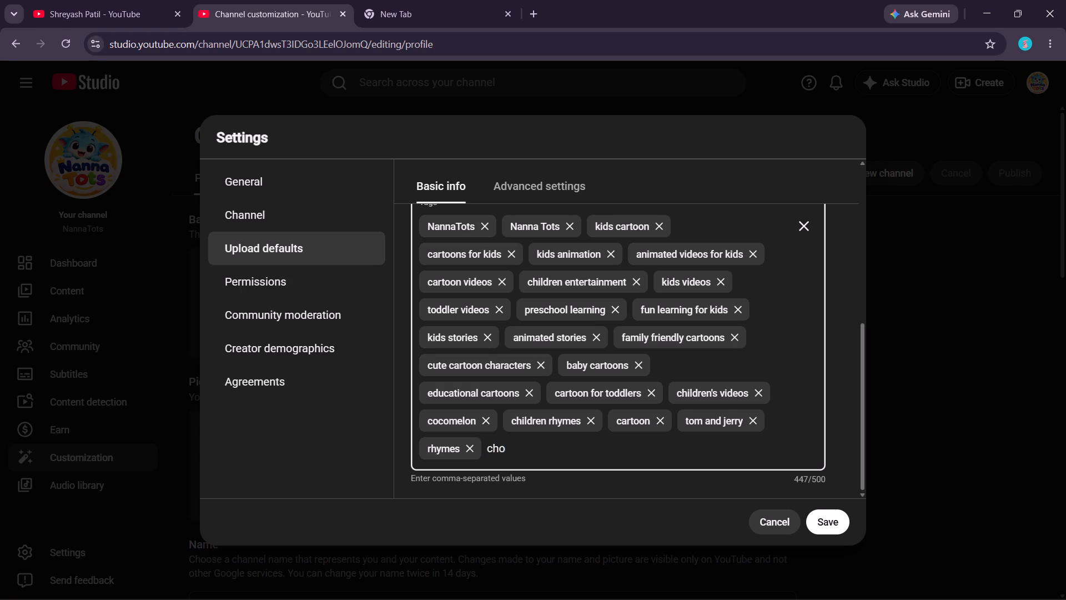
{"action": "key", "text": "BackSpace"}
{"action": "type", "text": "ildren rhymes"}
{"action": "key", "text": "Return"}
{"action": "scroll", "coordinate": [582, 455], "scroll_direction": "down", "scroll_amount": 2}
Look through the Permissions, Community moderation and User management settings, ending back at the upload defaults.
{"action": "left_click", "coordinate": [353, 279]}
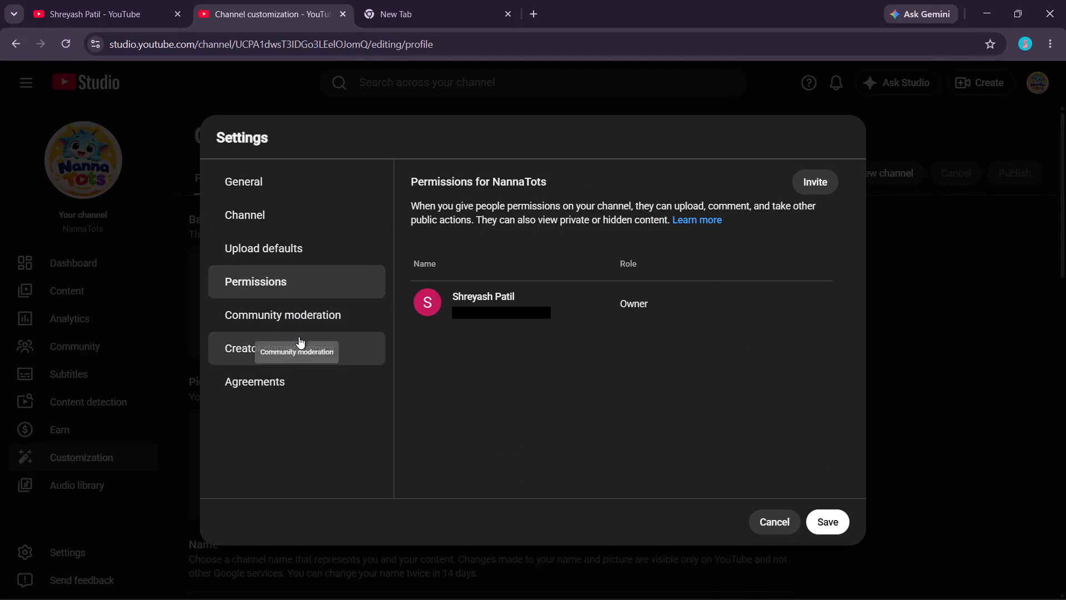
{"action": "left_click", "coordinate": [299, 337]}
{"action": "left_click", "coordinate": [330, 303]}
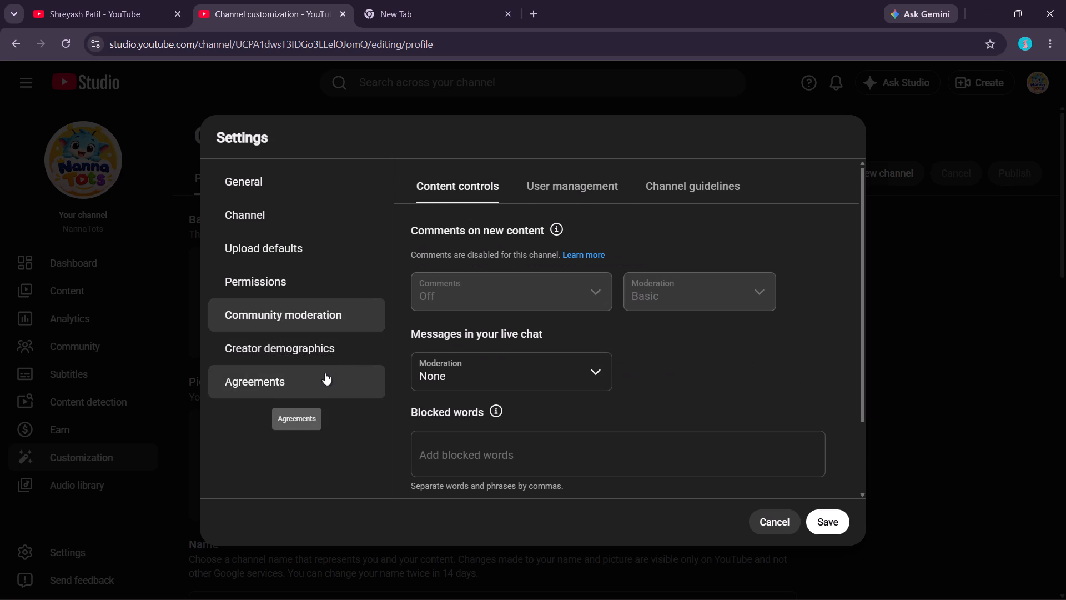
{"action": "left_click", "coordinate": [564, 188]}
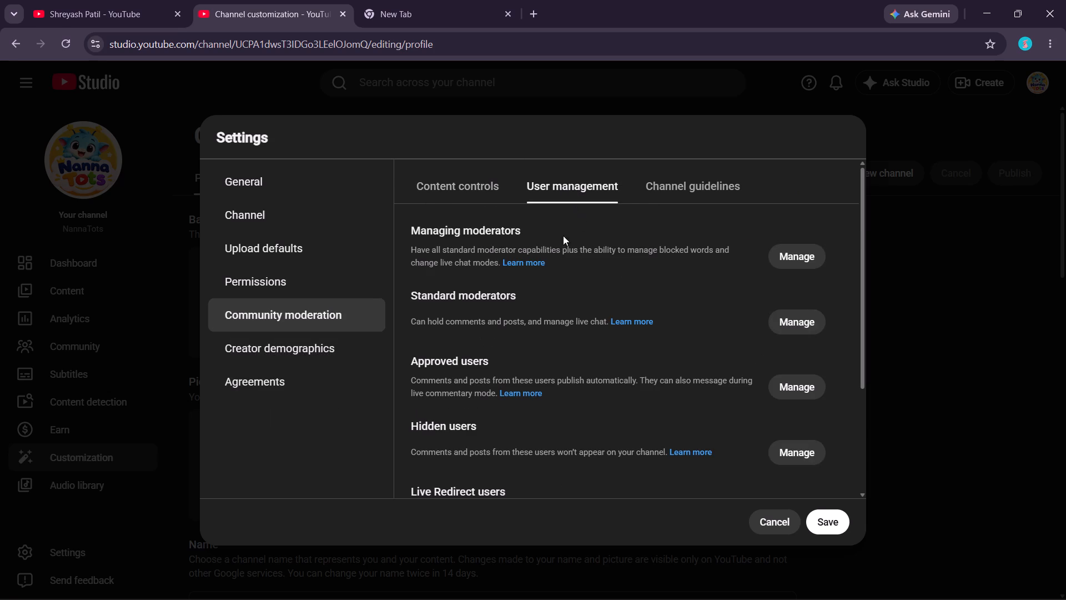
{"action": "left_click", "coordinate": [271, 387]}
{"action": "left_click", "coordinate": [310, 256]}
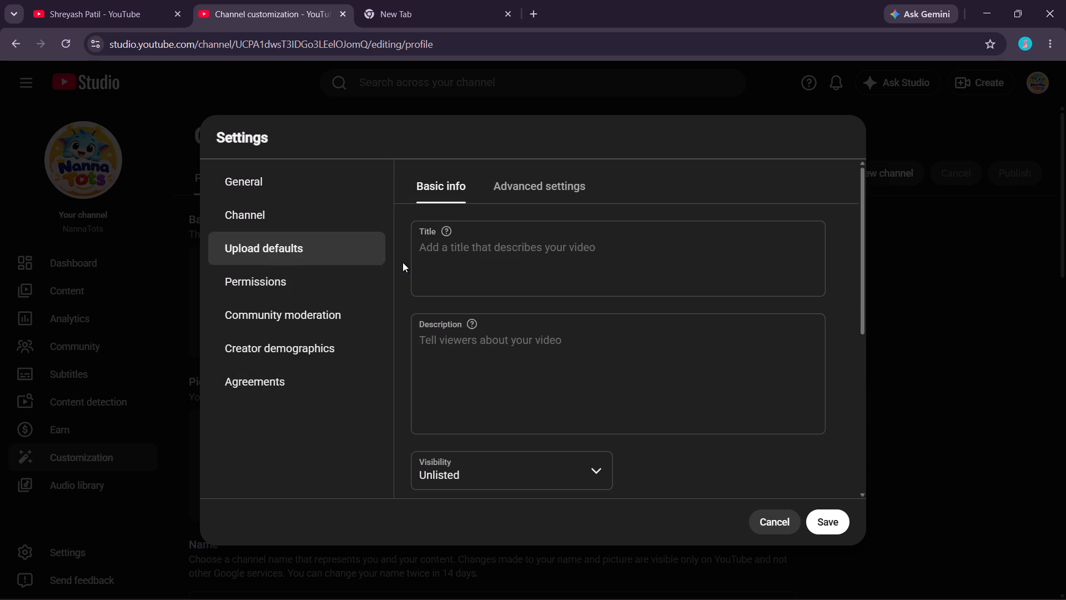
Save the channel settings and dismiss the survey about not using Auto-Dubbing.
{"action": "left_click", "coordinate": [827, 524]}
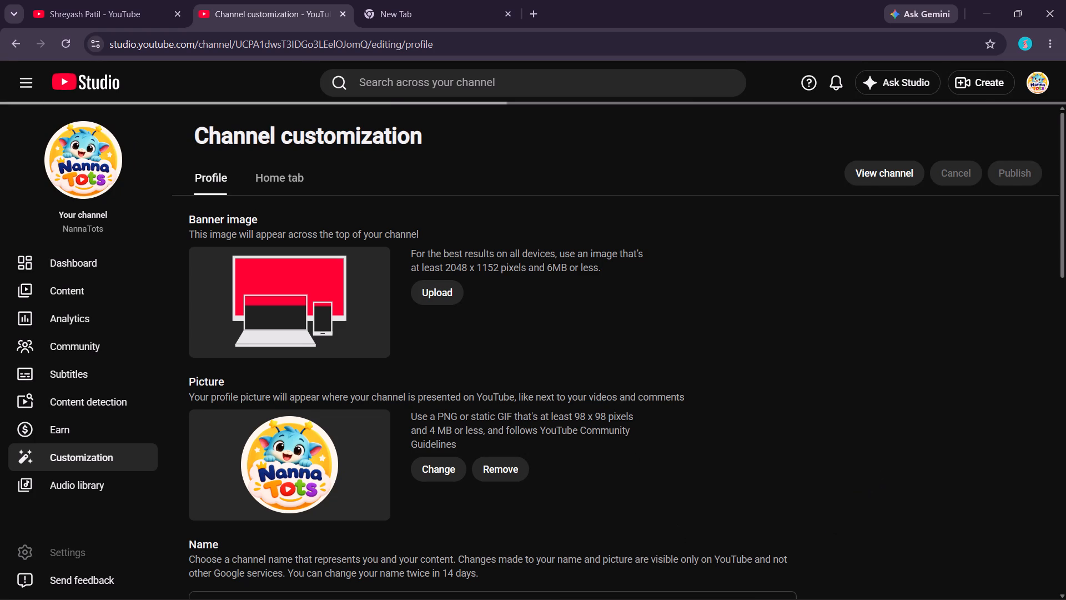
{"action": "scroll", "coordinate": [601, 424], "scroll_direction": "down", "scroll_amount": 2}
{"action": "scroll", "coordinate": [597, 488], "scroll_direction": "down", "scroll_amount": 2}
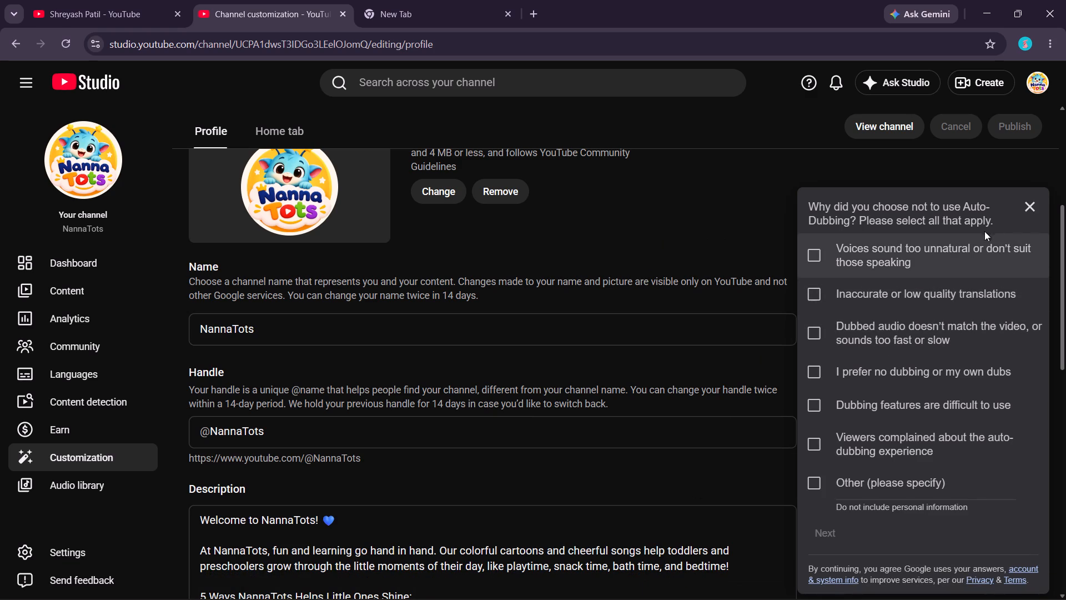
{"action": "left_click", "coordinate": [1028, 214]}
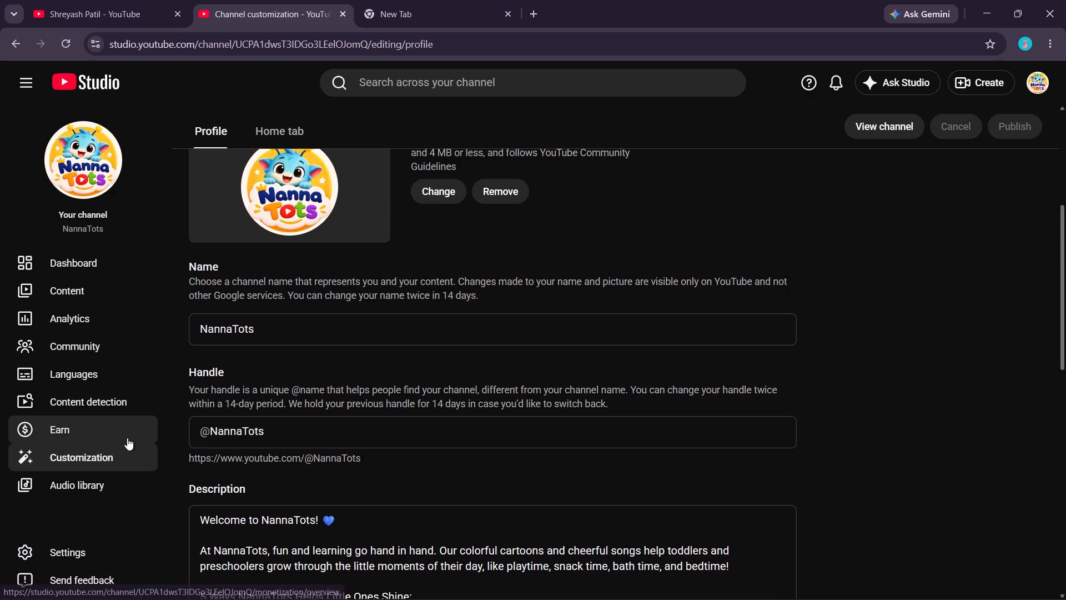
Look over the Copyright and Likeness sections of Content detection and the channel's video content page.
{"action": "left_click", "coordinate": [126, 396]}
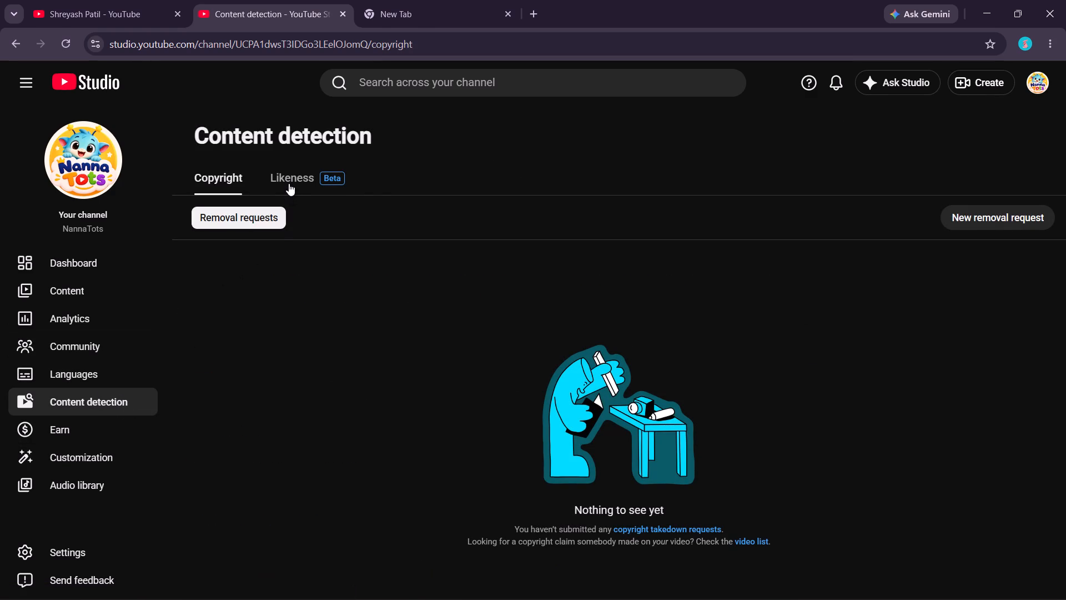
{"action": "left_click", "coordinate": [330, 179]}
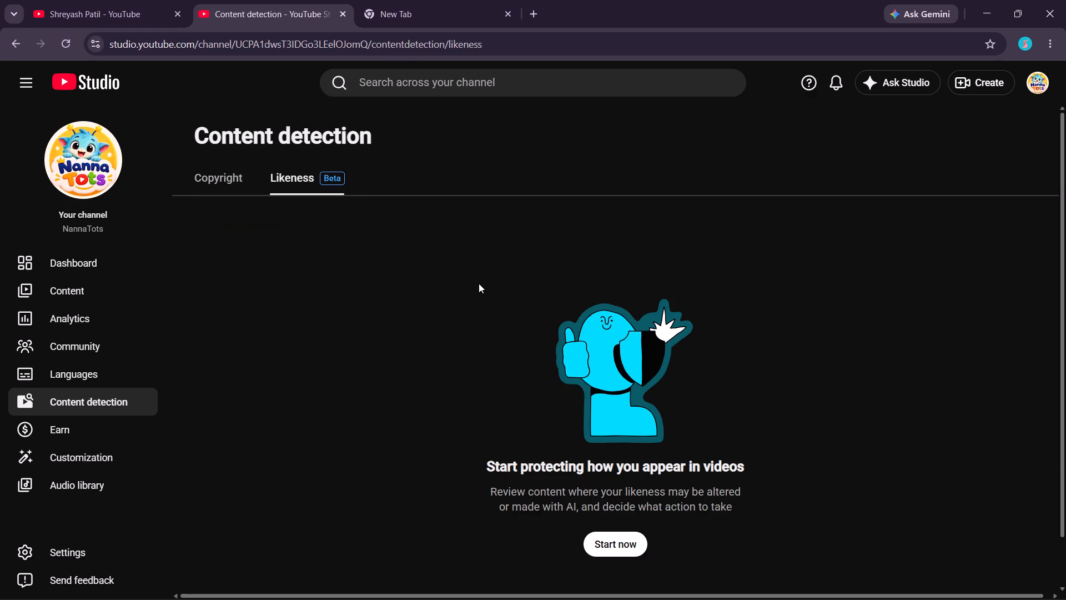
{"action": "left_click", "coordinate": [227, 185]}
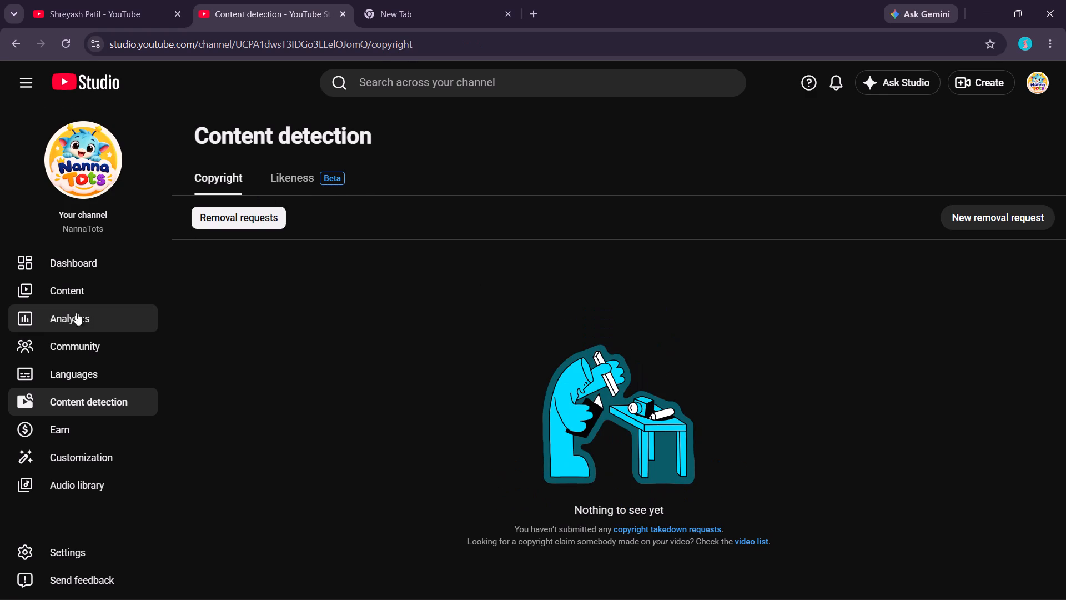
{"action": "left_click", "coordinate": [76, 303]}
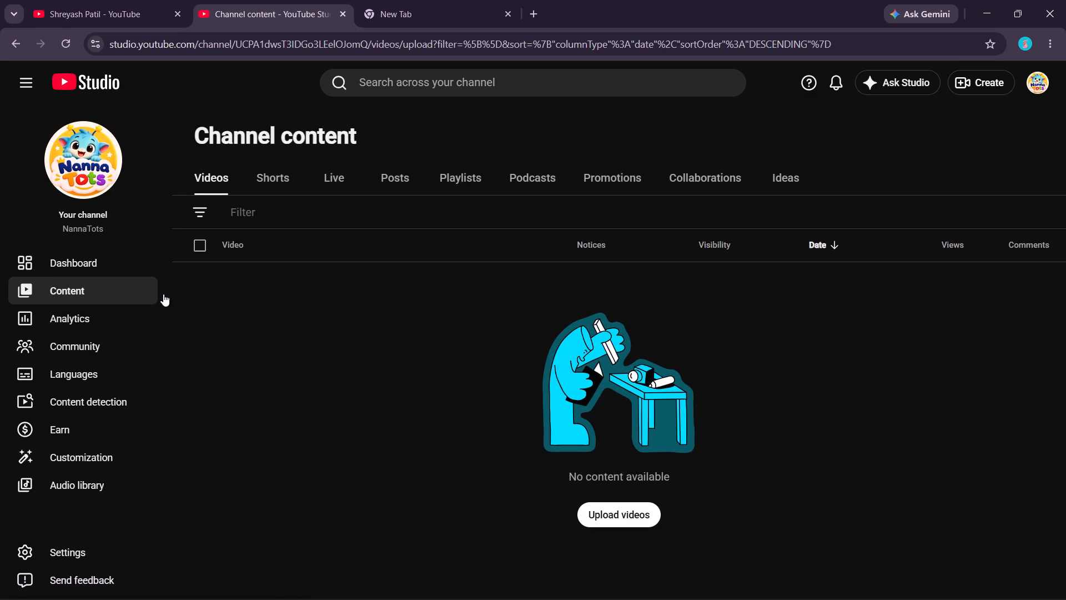
Examine the Earn page's monetization options, including Watch Page Ads, Shorts Feed Ads and Memberships, and the eligibility section.
{"action": "left_click", "coordinate": [98, 438]}
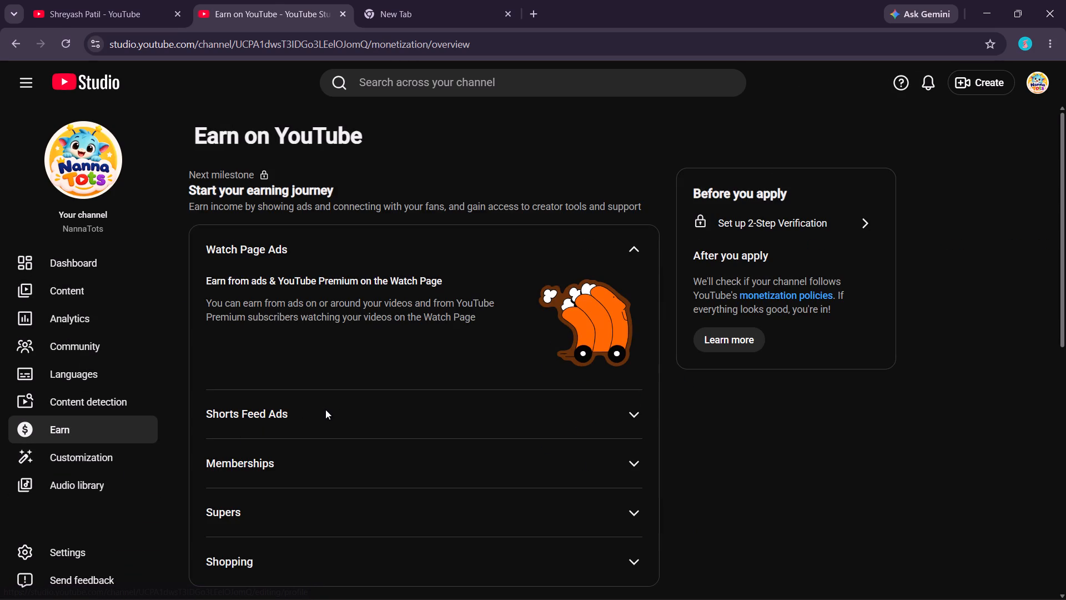
{"action": "scroll", "coordinate": [605, 491], "scroll_direction": "down", "scroll_amount": 2}
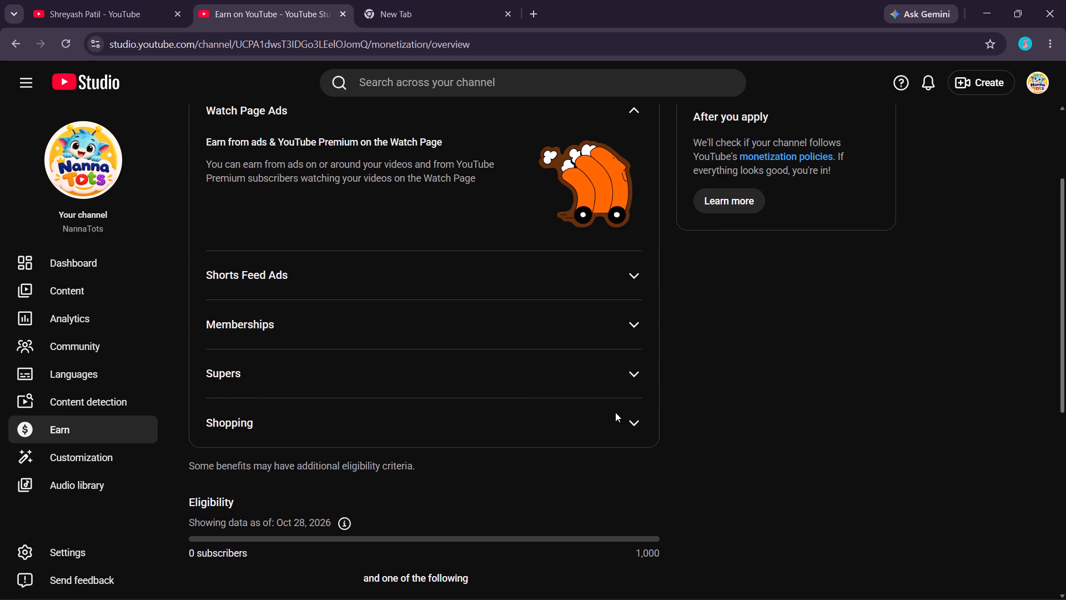
{"action": "scroll", "coordinate": [613, 388], "scroll_direction": "up", "scroll_amount": 2}
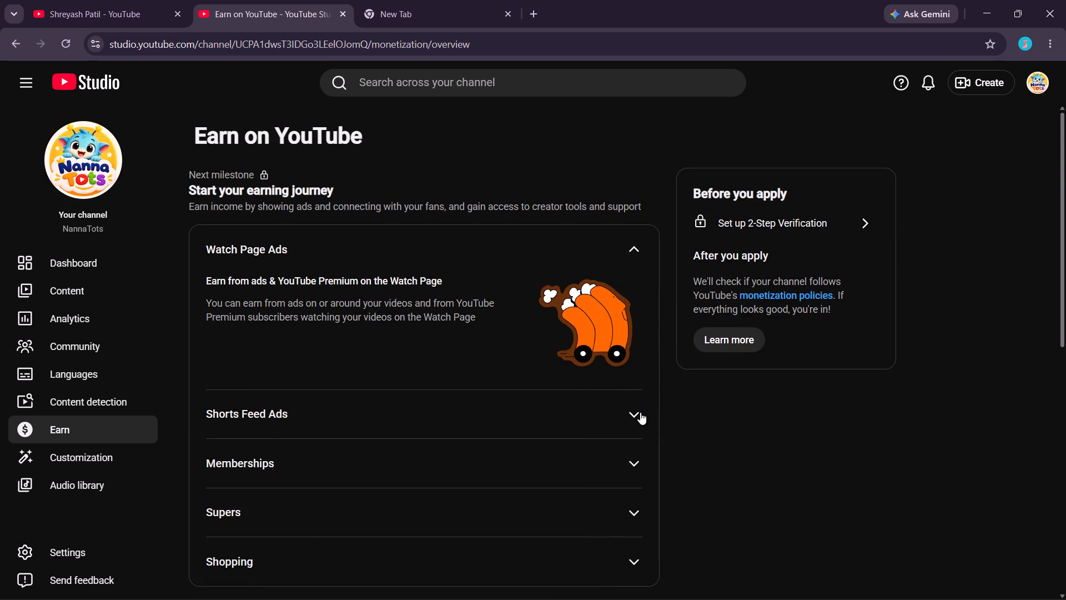
{"action": "scroll", "coordinate": [640, 412], "scroll_direction": "down", "scroll_amount": 1}
{"action": "left_click", "coordinate": [640, 356]}
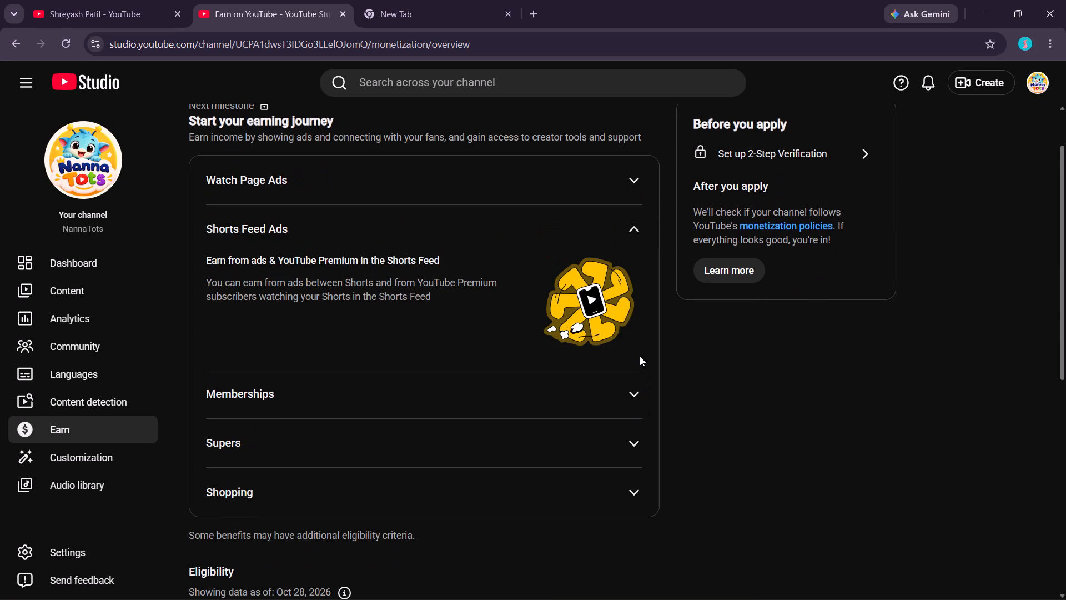
{"action": "left_click", "coordinate": [623, 393]}
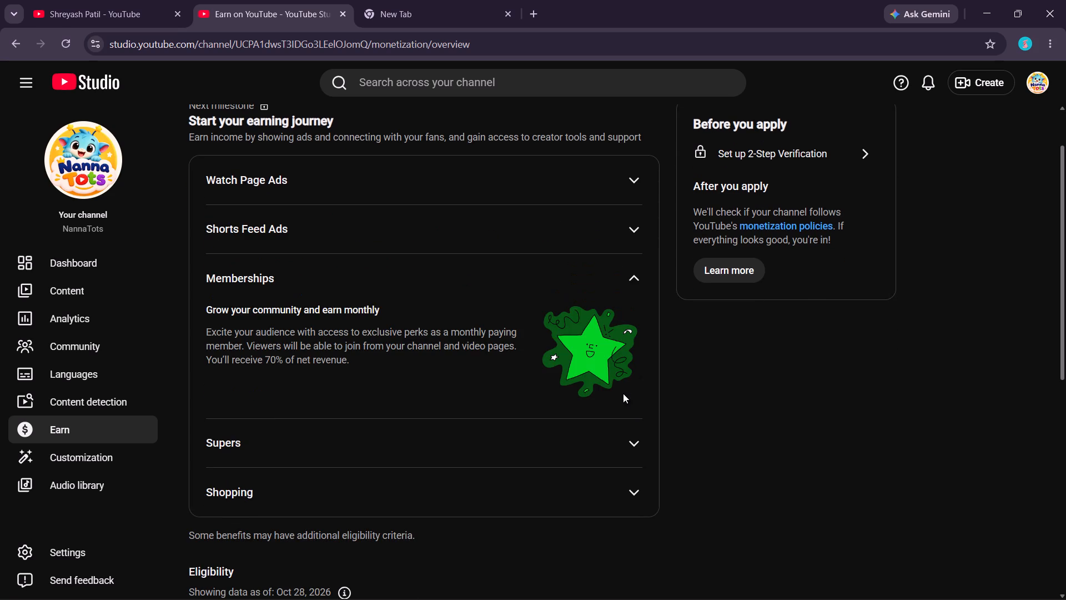
{"action": "scroll", "coordinate": [633, 448], "scroll_direction": "up", "scroll_amount": 3}
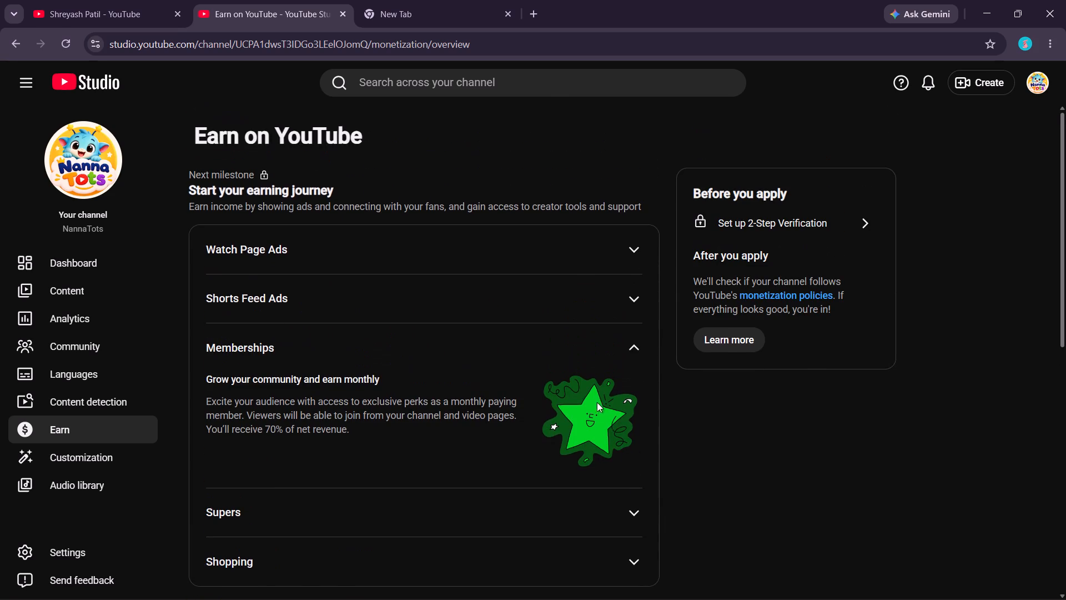
{"action": "left_click", "coordinate": [635, 249]}
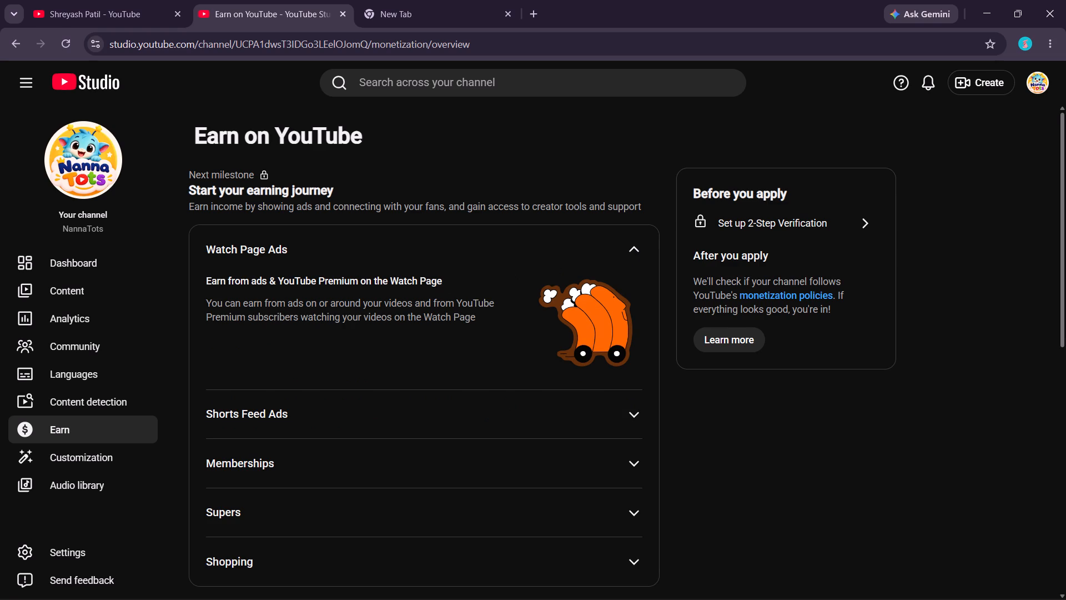
{"action": "scroll", "coordinate": [399, 285], "scroll_direction": "up", "scroll_amount": 3}
Reopen the channel settings from Customization and review the country, keywords and all the advanced settings.
{"action": "left_click", "coordinate": [49, 461]}
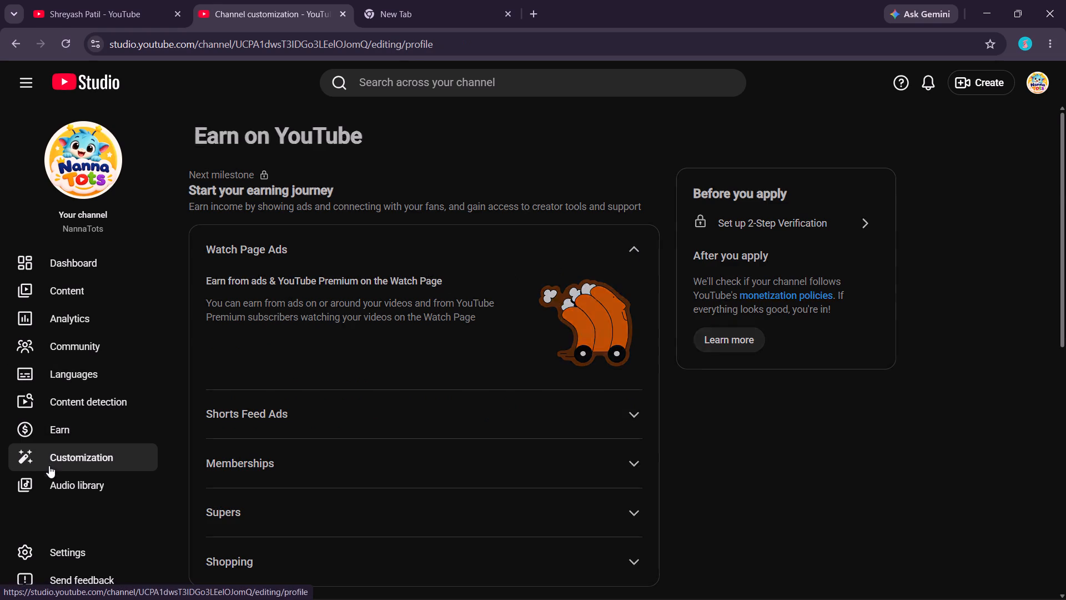
{"action": "left_click", "coordinate": [32, 556]}
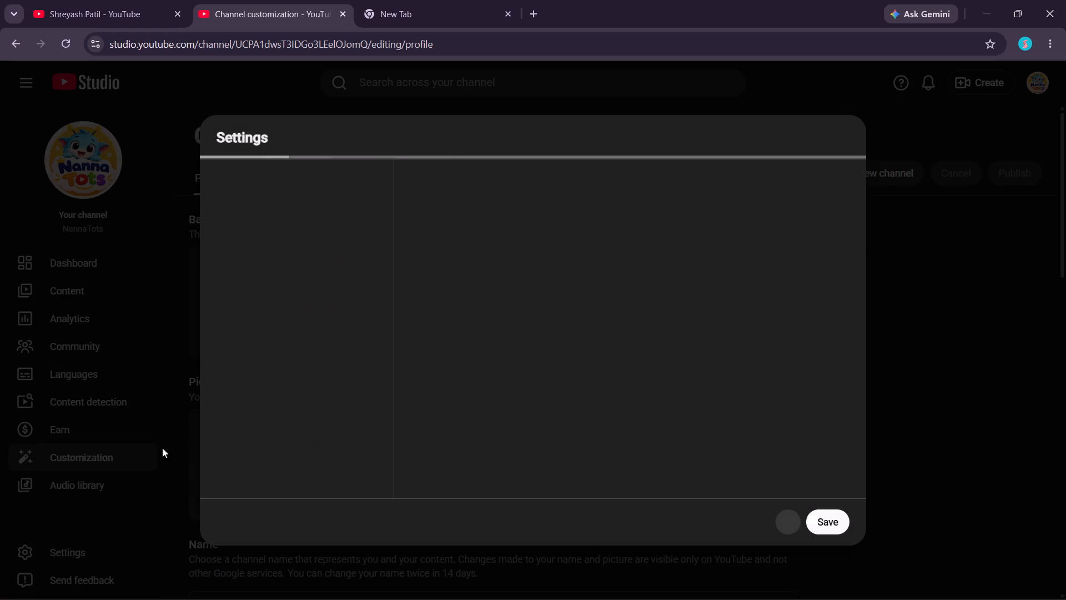
{"action": "left_click", "coordinate": [306, 222]}
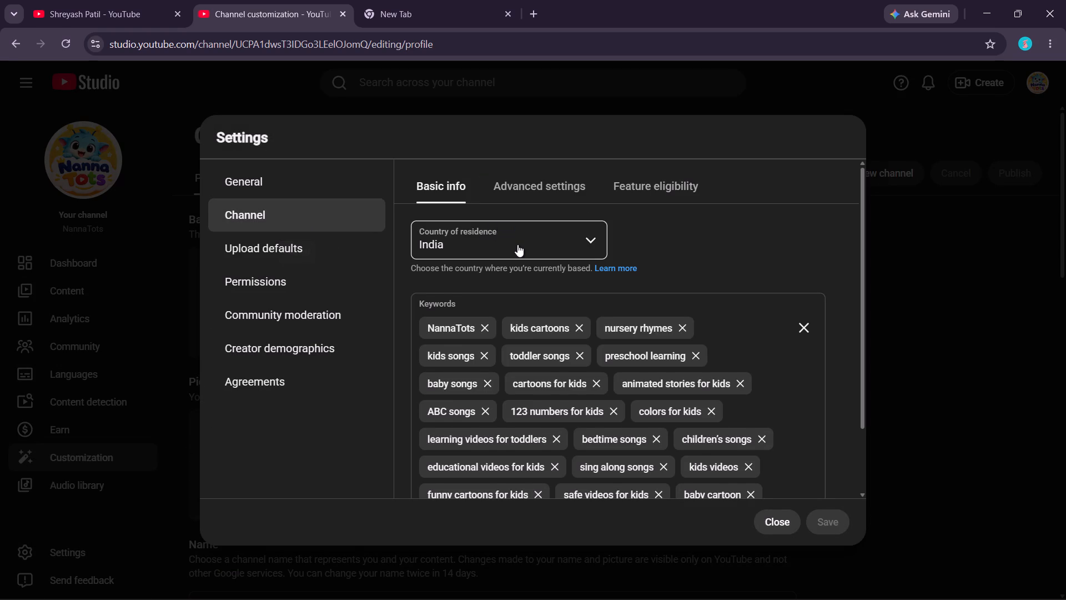
{"action": "scroll", "coordinate": [517, 244], "scroll_direction": "down", "scroll_amount": 4}
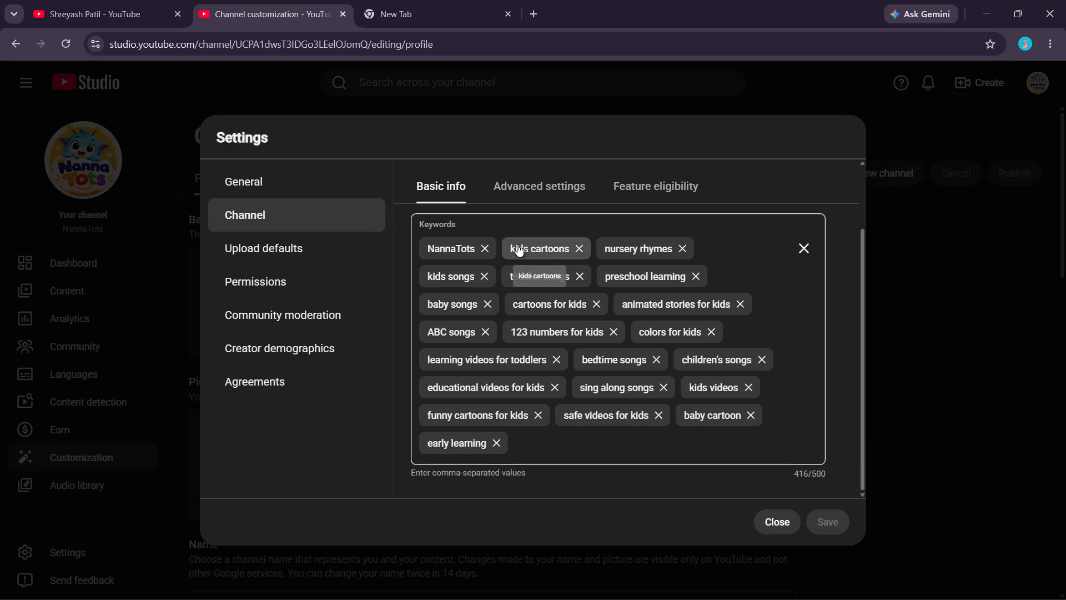
{"action": "left_click", "coordinate": [542, 187]}
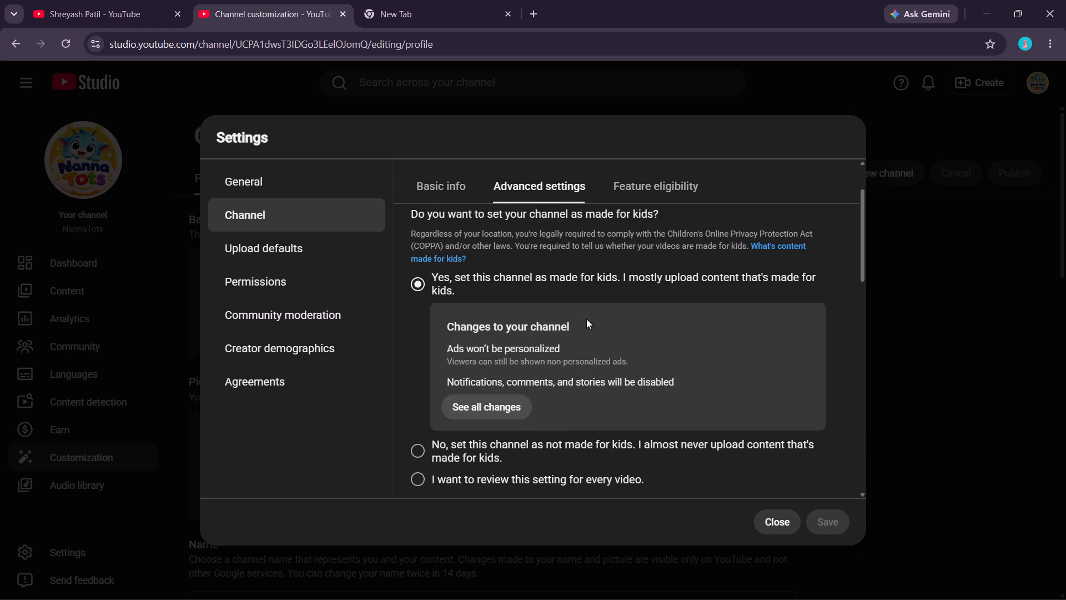
{"action": "scroll", "coordinate": [590, 338], "scroll_direction": "down", "scroll_amount": 6}
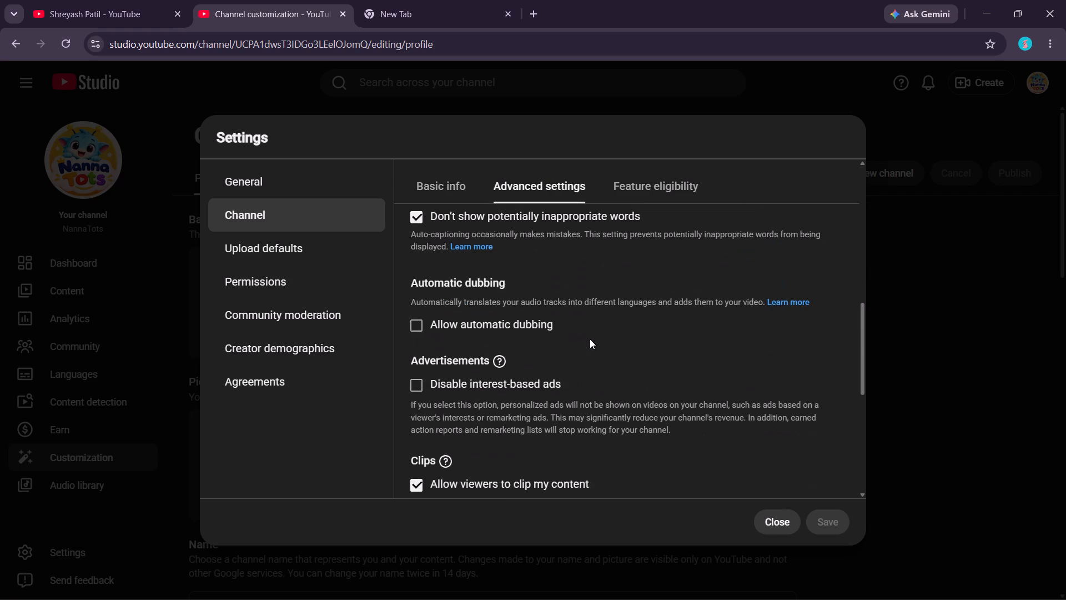
{"action": "scroll", "coordinate": [590, 339], "scroll_direction": "down", "scroll_amount": 1}
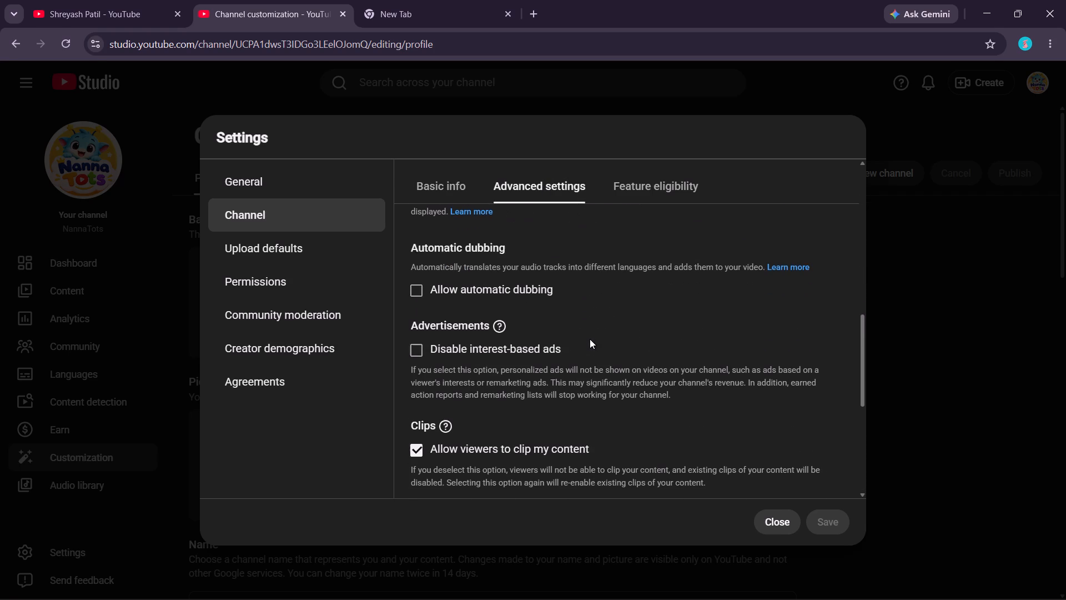
{"action": "scroll", "coordinate": [590, 340], "scroll_direction": "down", "scroll_amount": 2}
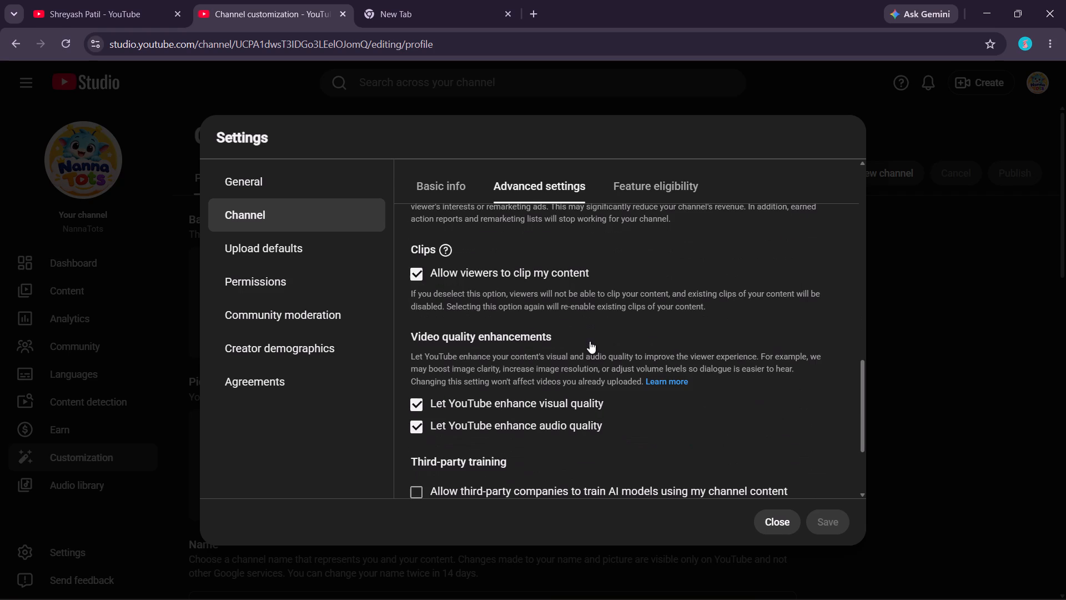
{"action": "scroll", "coordinate": [590, 341], "scroll_direction": "down", "scroll_amount": 4}
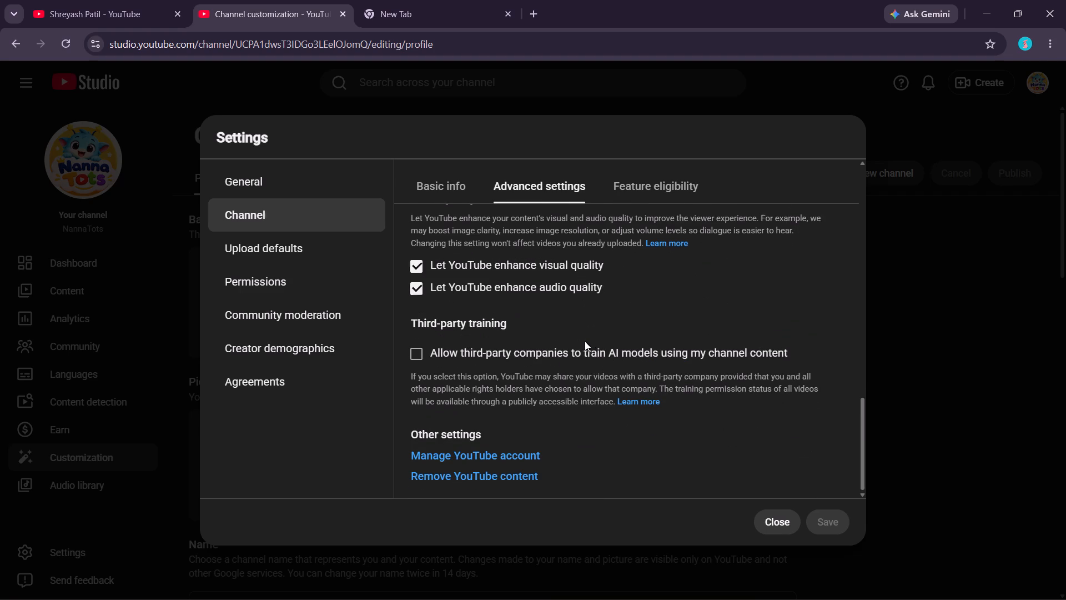
Examine the channel's feature eligibility, reading the requirements for the Intermediate and Advanced features.
{"action": "left_click", "coordinate": [627, 193]}
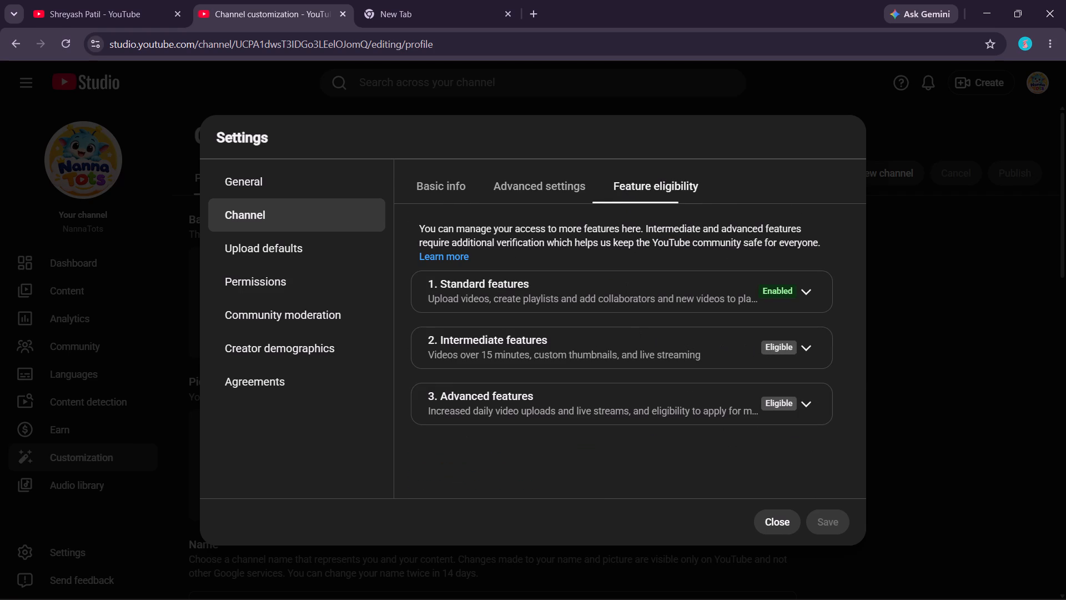
{"action": "left_click", "coordinate": [800, 342]}
{"action": "scroll", "coordinate": [732, 352], "scroll_direction": "down", "scroll_amount": 3}
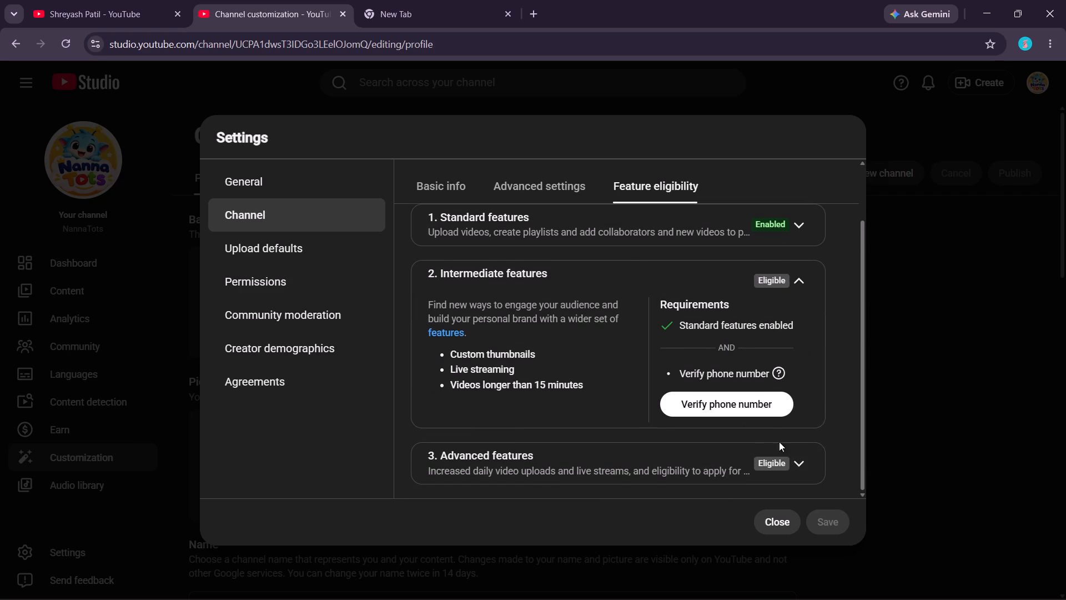
{"action": "left_click", "coordinate": [794, 463]}
{"action": "scroll", "coordinate": [767, 426], "scroll_direction": "down", "scroll_amount": 4}
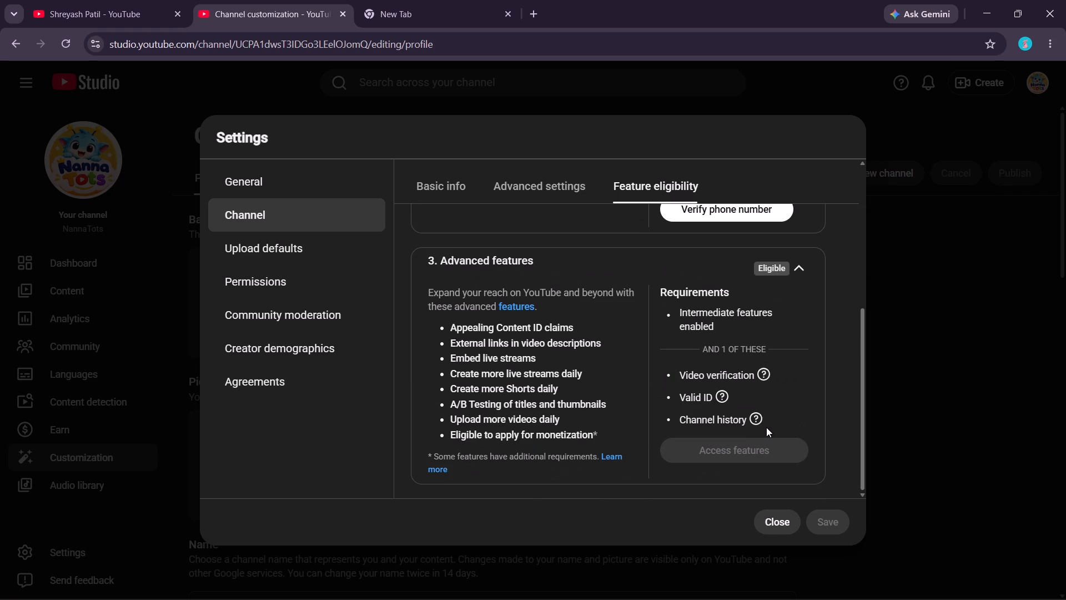
{"action": "scroll", "coordinate": [766, 427], "scroll_direction": "up", "scroll_amount": 4}
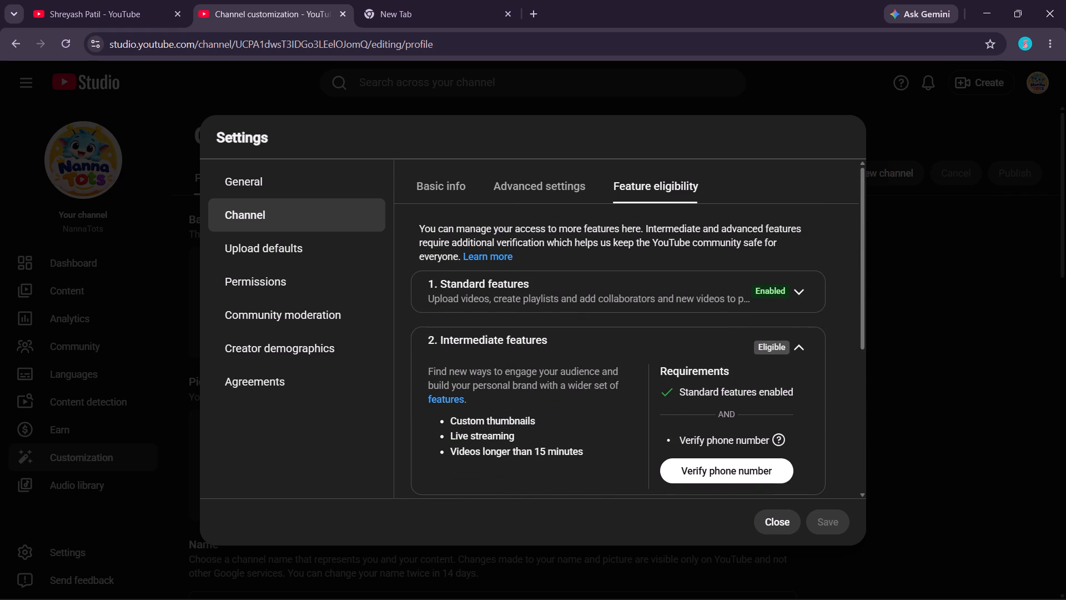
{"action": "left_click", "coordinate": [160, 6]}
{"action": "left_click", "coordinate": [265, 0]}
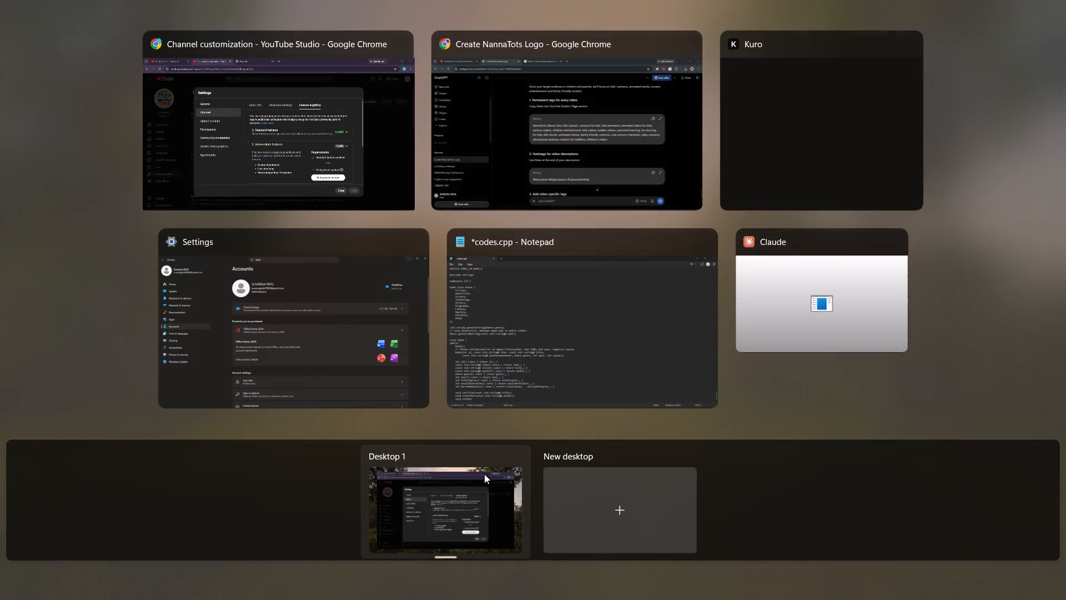
Switch to the browser window with the ChatGPT chat, open YouTube in a new tab and search for cocomelon.
{"action": "left_click", "coordinate": [544, 161]}
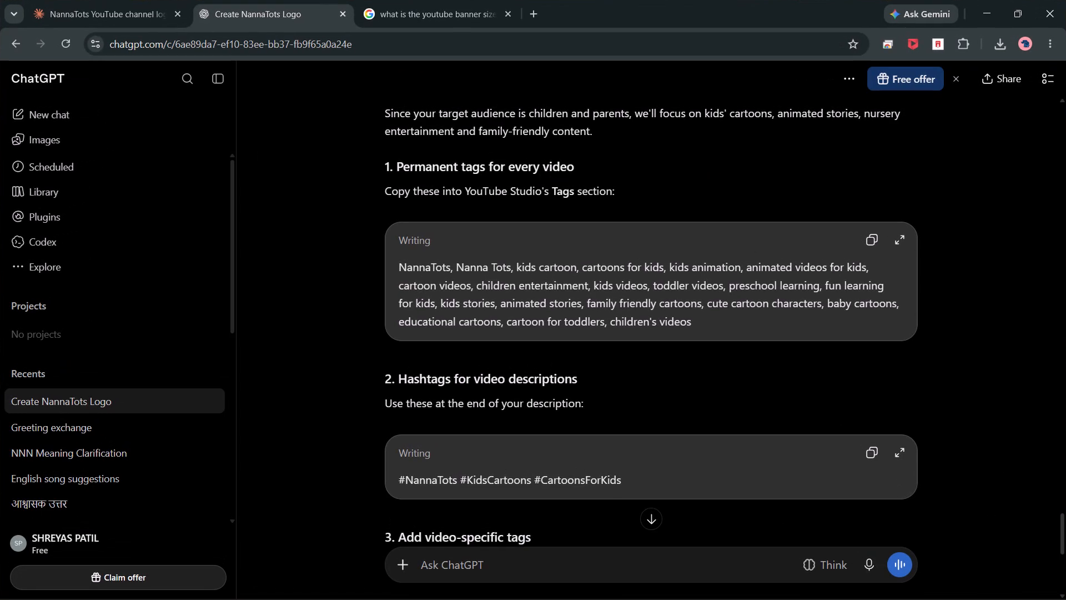
{"action": "left_click", "coordinate": [384, 3]}
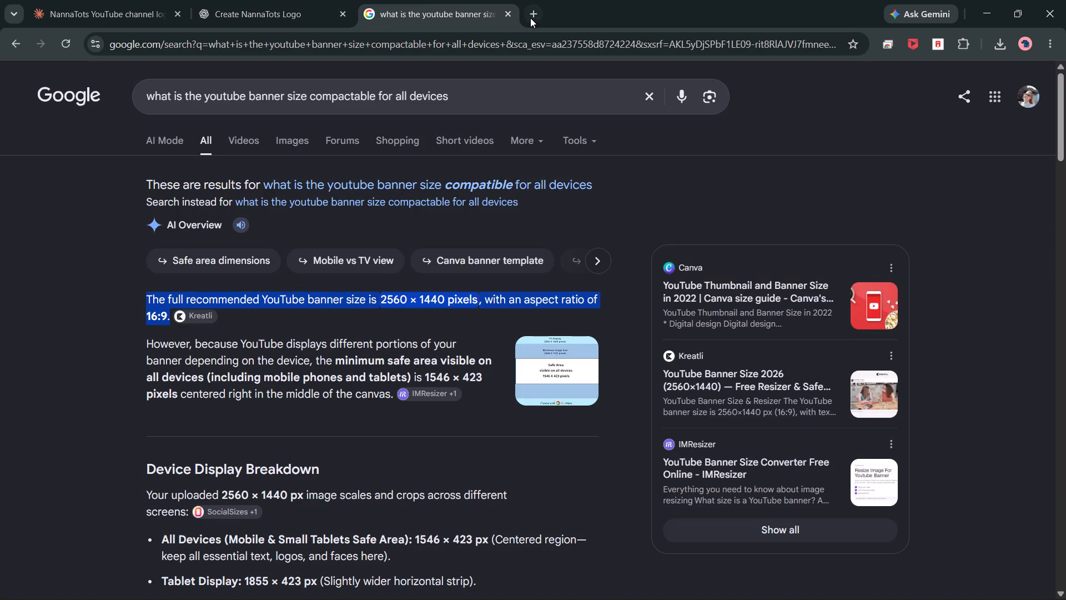
{"action": "left_click", "coordinate": [531, 18]}
{"action": "left_click", "coordinate": [266, 388]}
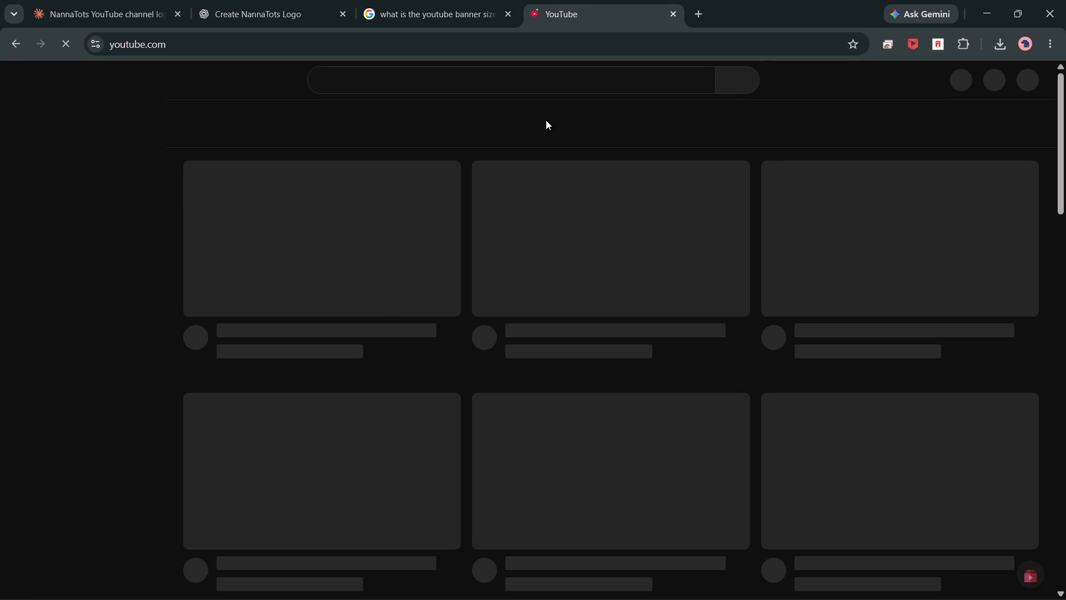
{"action": "left_click", "coordinate": [541, 87]}
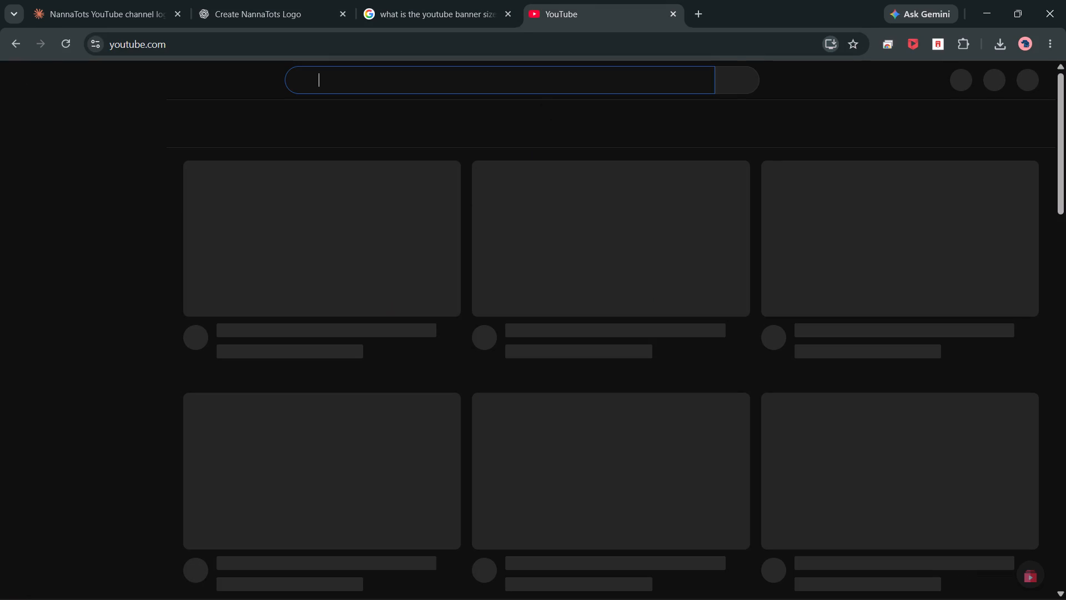
{"action": "type", "text": "co"}
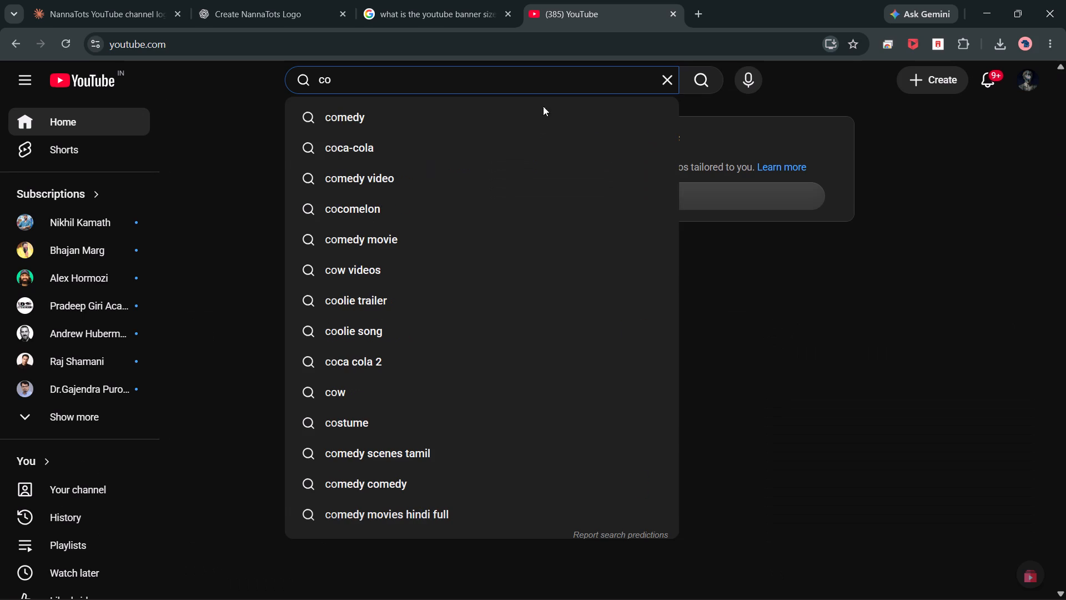
{"action": "left_click", "coordinate": [474, 210]}
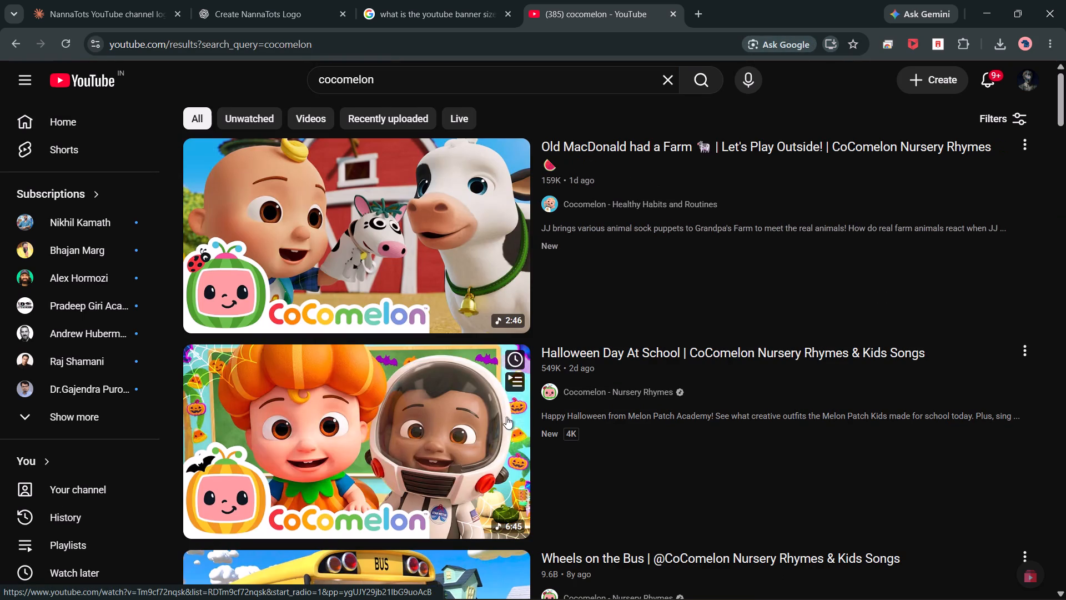
Play the Halloween Day At School video, expand its description, skip the ad, watch the opening and pause it.
{"action": "left_click", "coordinate": [415, 404]}
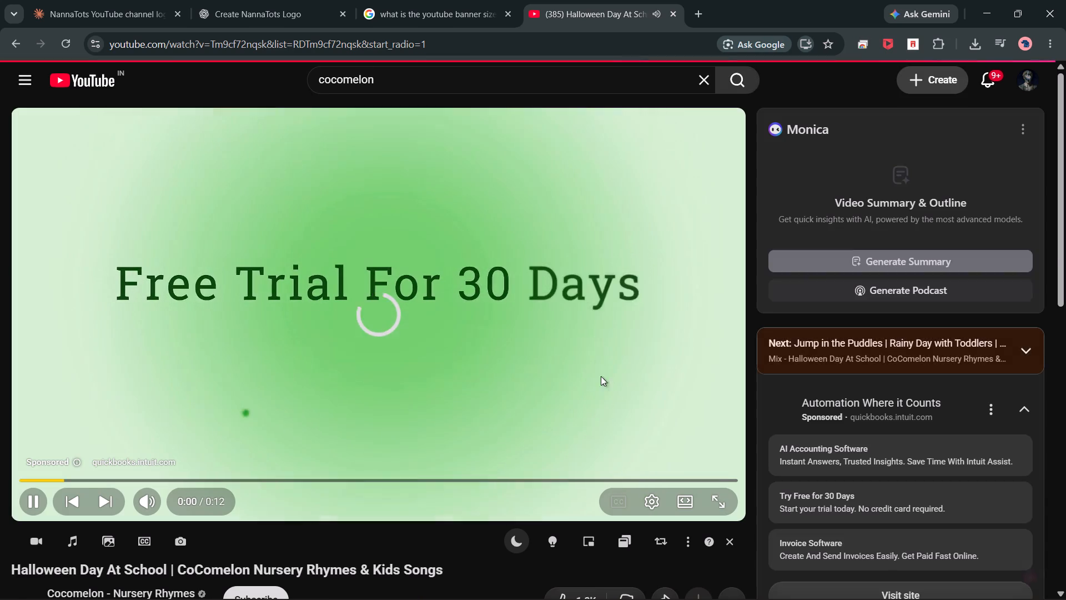
{"action": "scroll", "coordinate": [656, 428], "scroll_direction": "down", "scroll_amount": 4}
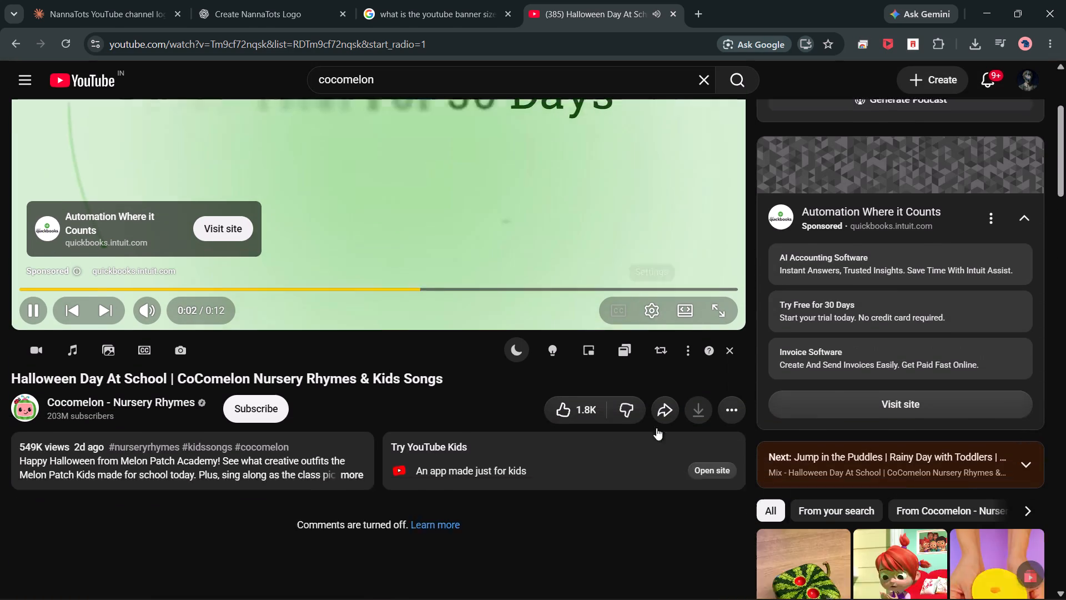
{"action": "left_click", "coordinate": [358, 391]}
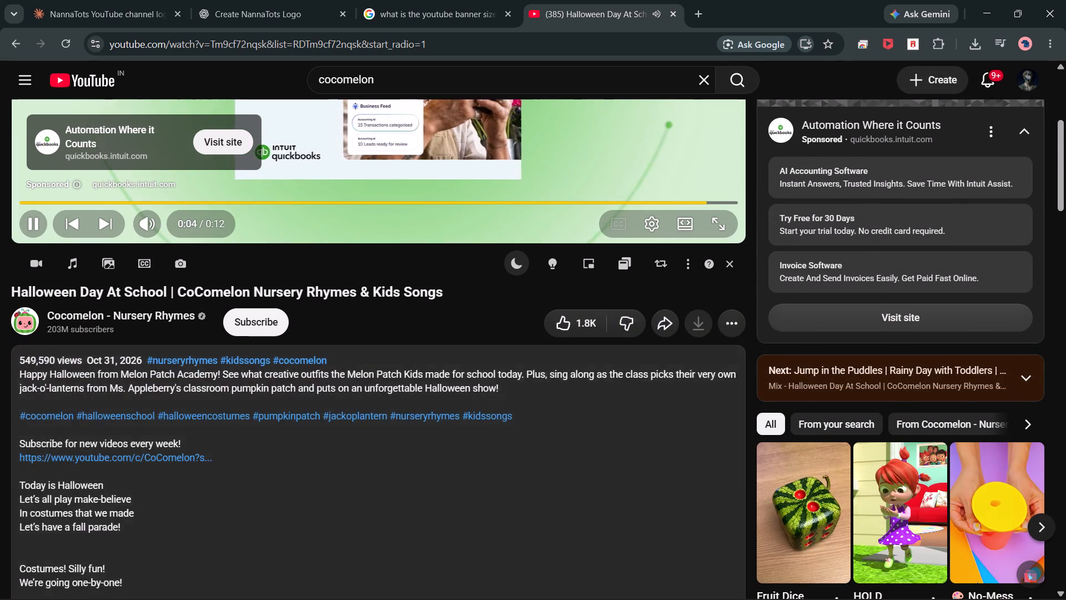
{"action": "scroll", "coordinate": [384, 378], "scroll_direction": "down", "scroll_amount": 2}
{"action": "scroll", "coordinate": [447, 373], "scroll_direction": "up", "scroll_amount": 4}
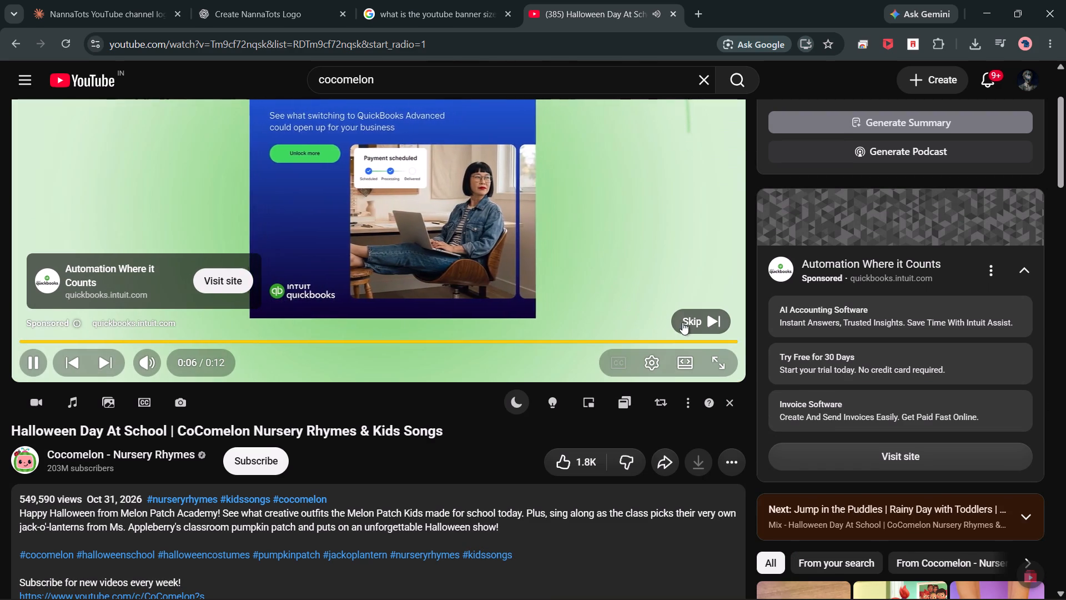
{"action": "left_click", "coordinate": [684, 322]}
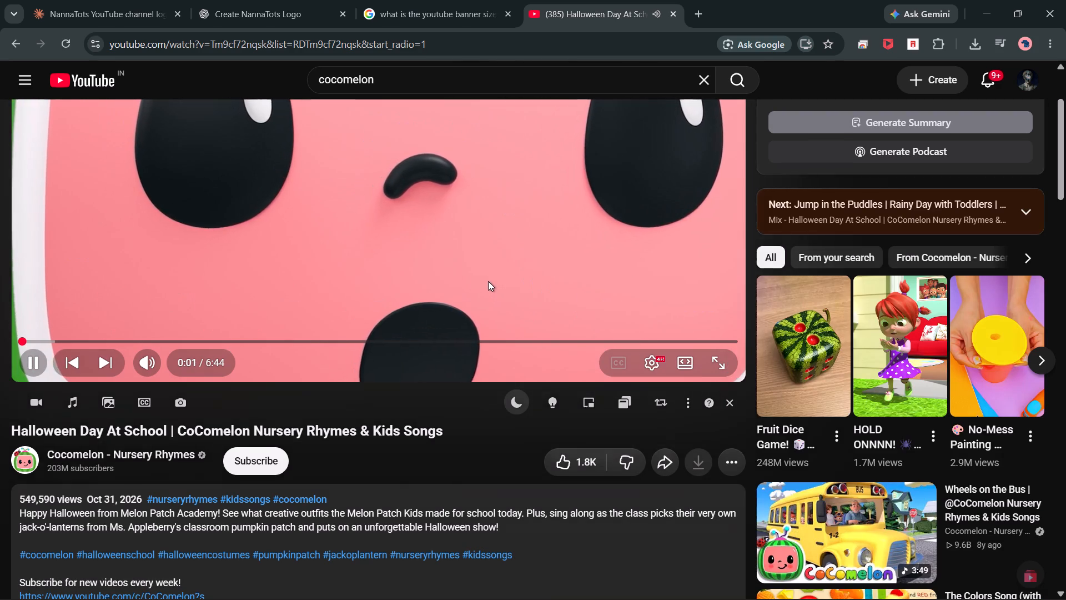
{"action": "scroll", "coordinate": [488, 281], "scroll_direction": "up", "scroll_amount": 2}
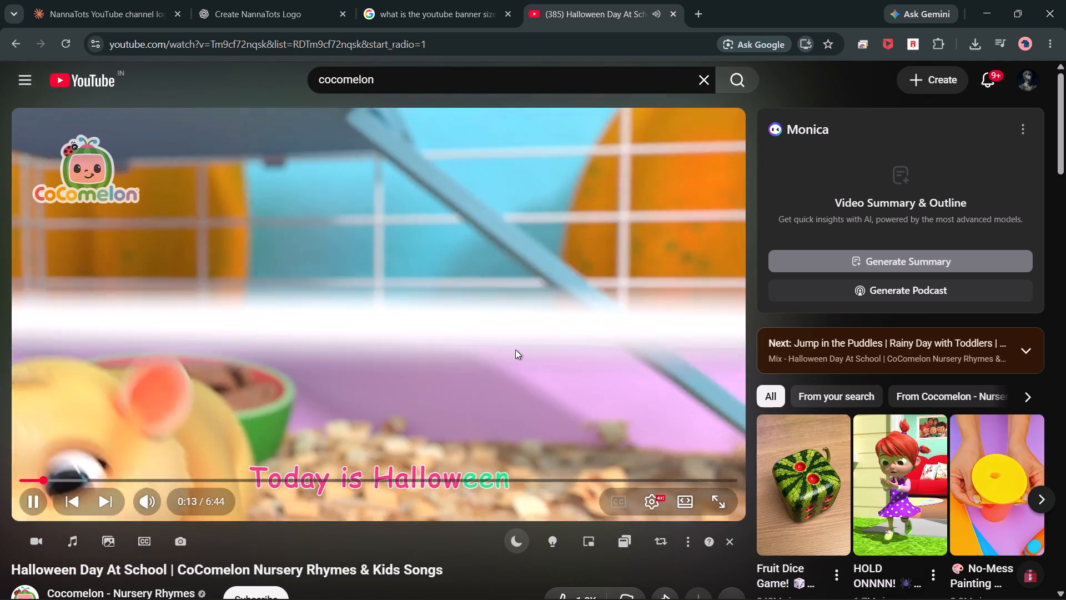
{"action": "scroll", "coordinate": [515, 349], "scroll_direction": "down", "scroll_amount": 2}
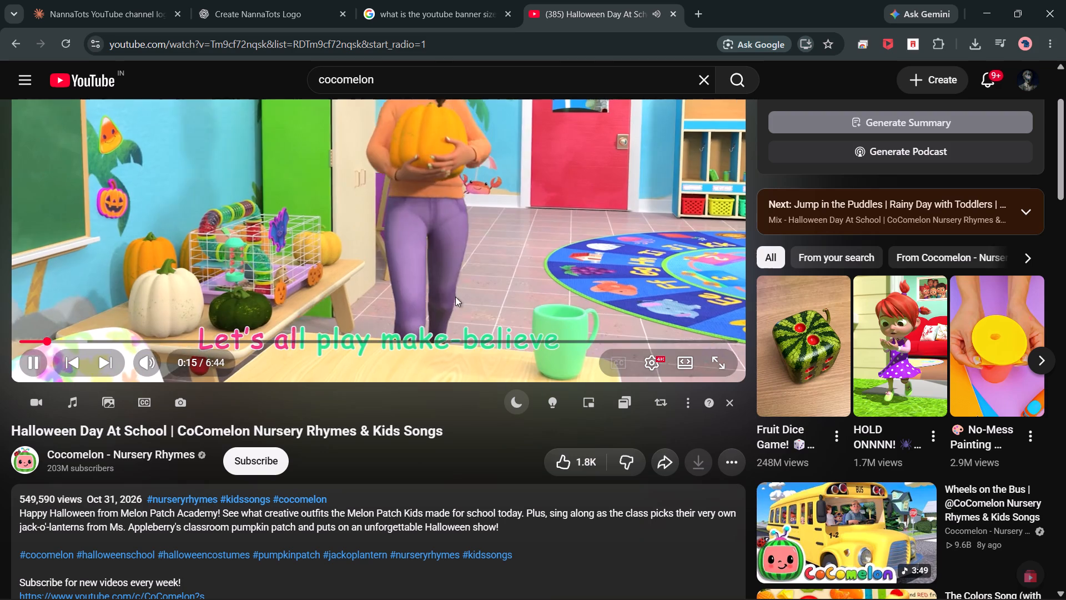
{"action": "scroll", "coordinate": [438, 283], "scroll_direction": "up", "scroll_amount": 2}
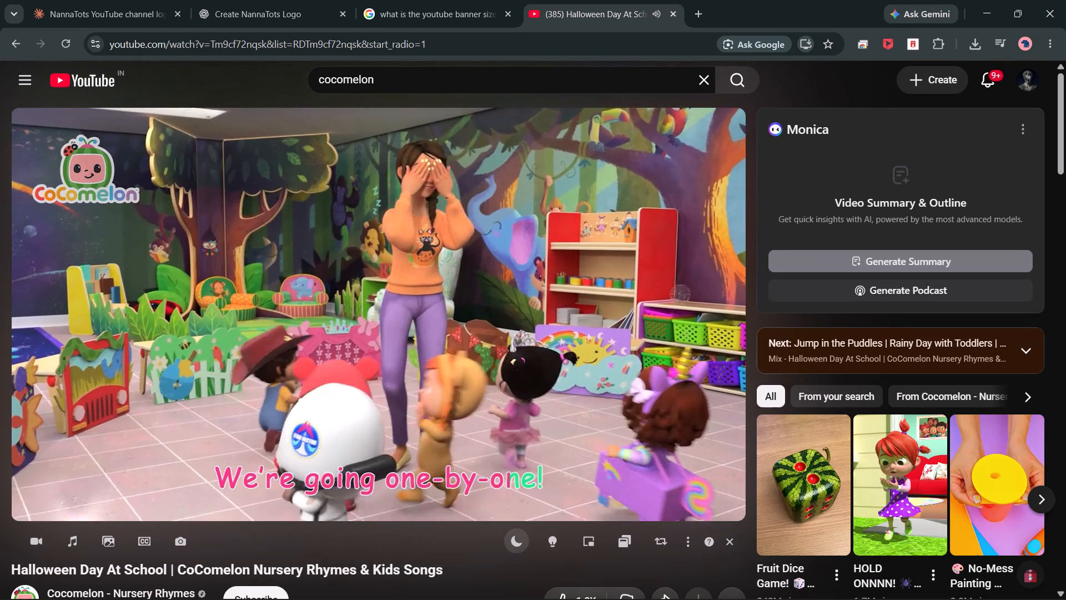
{"action": "left_click", "coordinate": [472, 292]}
{"action": "scroll", "coordinate": [381, 404], "scroll_direction": "down", "scroll_amount": 3}
{"action": "scroll", "coordinate": [294, 396], "scroll_direction": "down", "scroll_amount": 6}
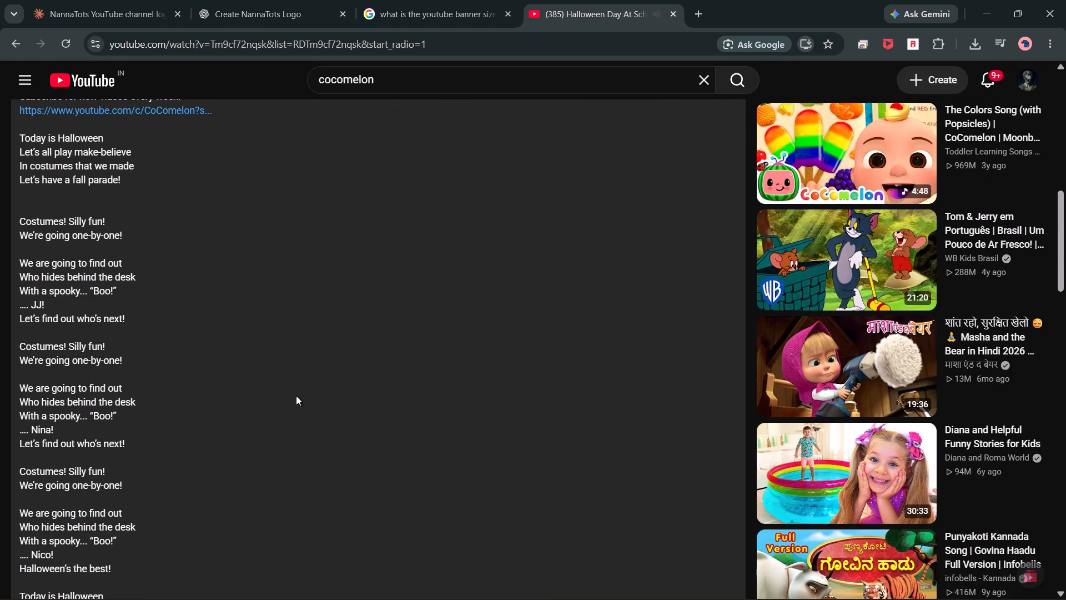
{"action": "scroll", "coordinate": [296, 396], "scroll_direction": "up", "scroll_amount": 3}
{"action": "scroll", "coordinate": [298, 396], "scroll_direction": "down", "scroll_amount": 10}
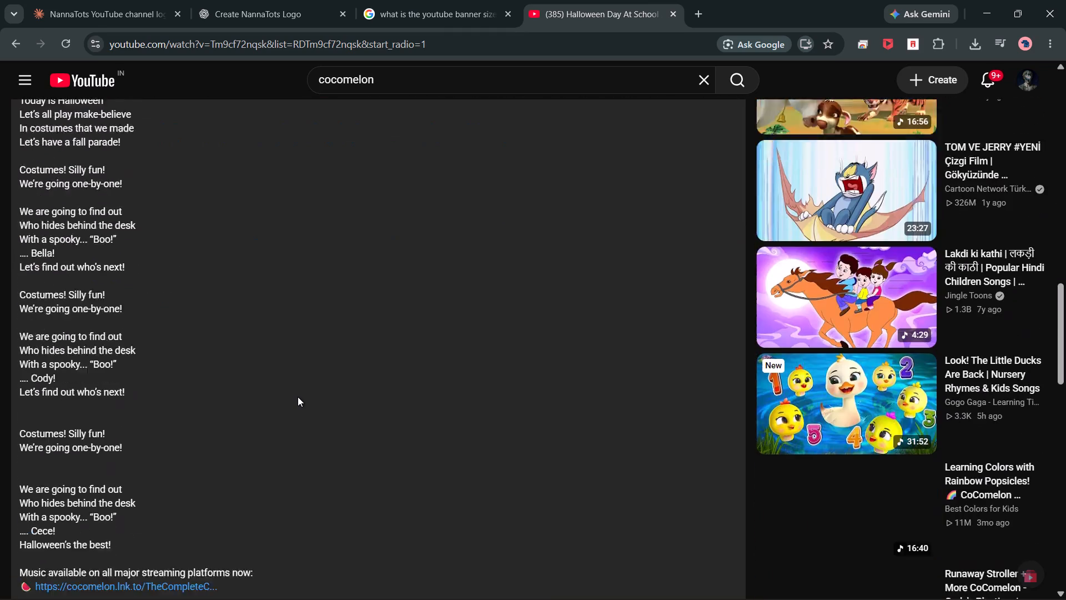
{"action": "scroll", "coordinate": [298, 397], "scroll_direction": "down", "scroll_amount": 7}
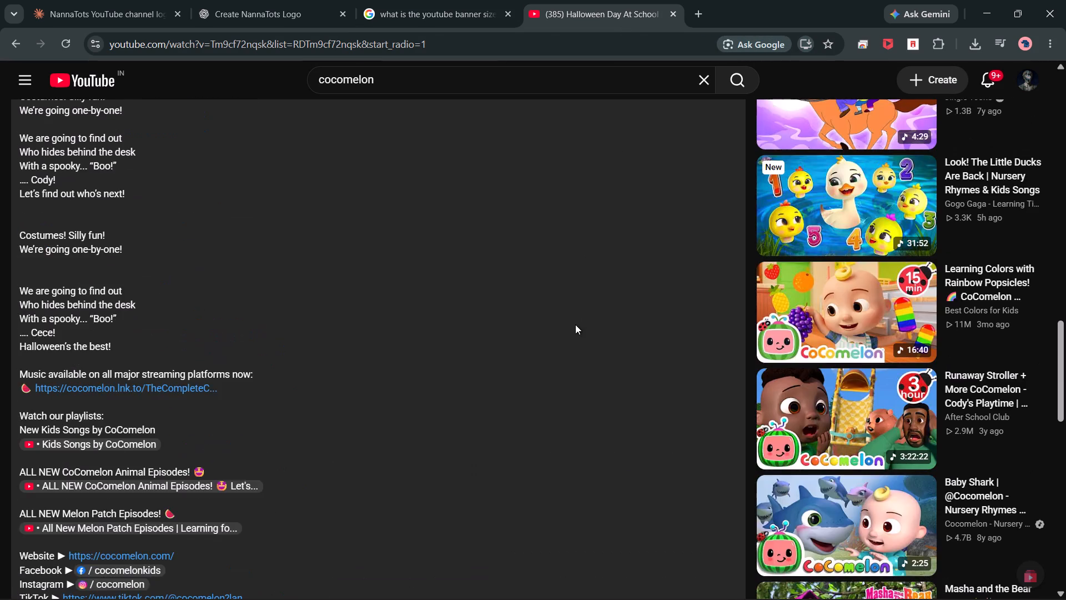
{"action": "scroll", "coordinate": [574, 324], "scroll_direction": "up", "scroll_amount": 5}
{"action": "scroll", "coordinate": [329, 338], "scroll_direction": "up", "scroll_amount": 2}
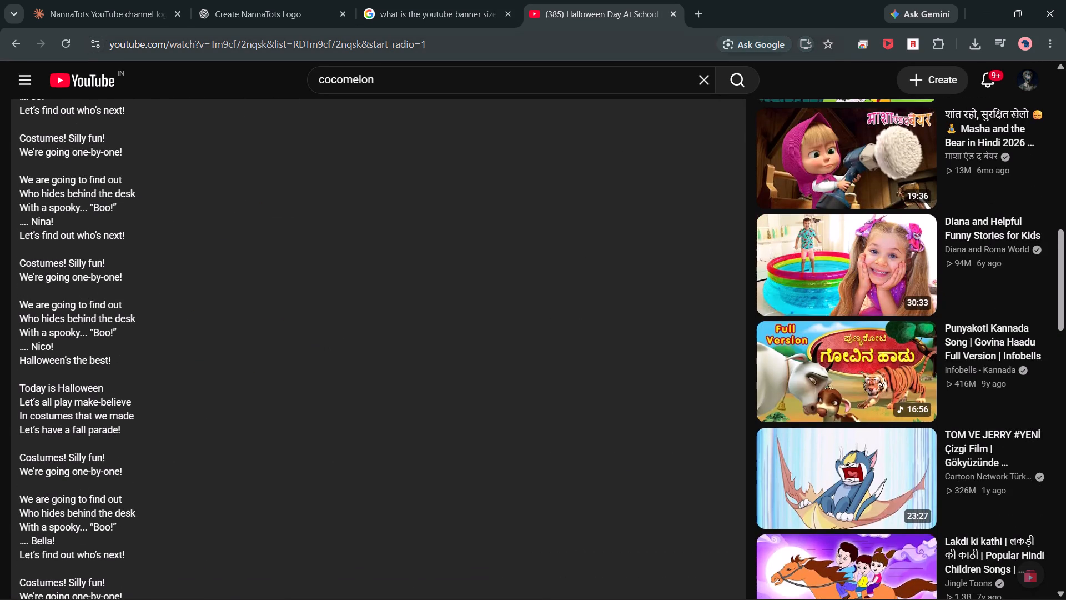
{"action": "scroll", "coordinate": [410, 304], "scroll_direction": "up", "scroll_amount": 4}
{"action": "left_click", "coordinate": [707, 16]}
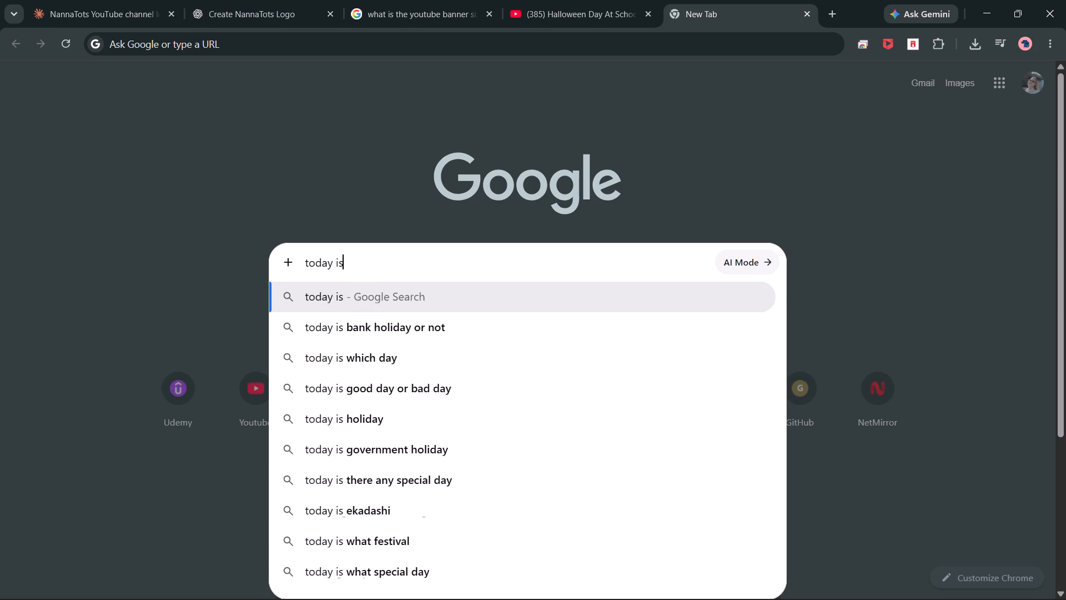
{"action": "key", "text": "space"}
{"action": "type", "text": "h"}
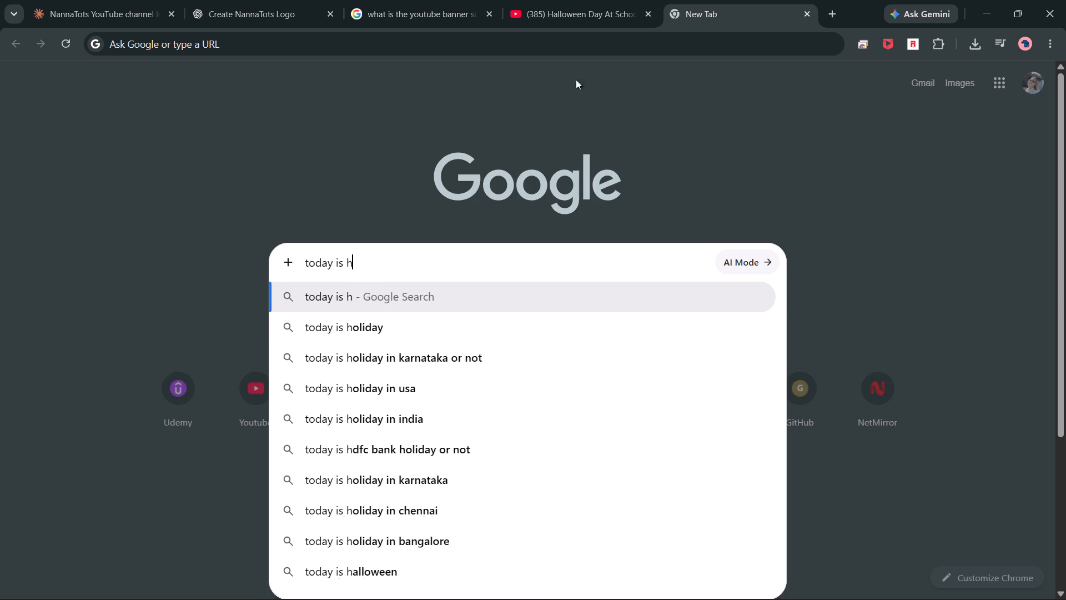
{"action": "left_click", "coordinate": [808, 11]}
Leave the Halloween video and check YouTube's Shorts feed and Home feed.
{"action": "scroll", "coordinate": [336, 252], "scroll_direction": "up", "scroll_amount": 1}
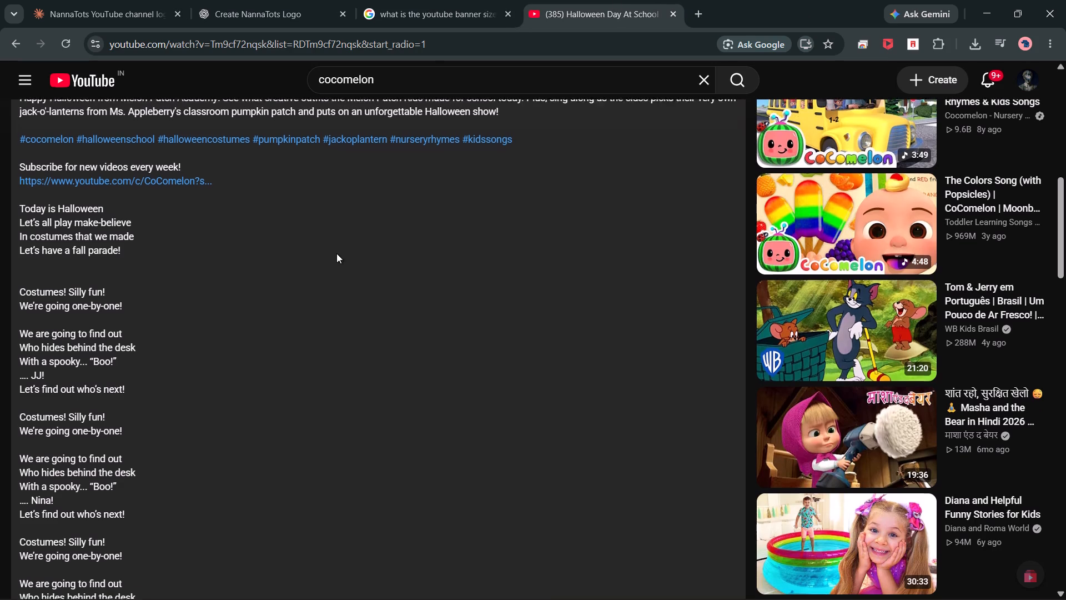
{"action": "scroll", "coordinate": [336, 253], "scroll_direction": "up", "scroll_amount": 8}
{"action": "left_click", "coordinate": [28, 81]}
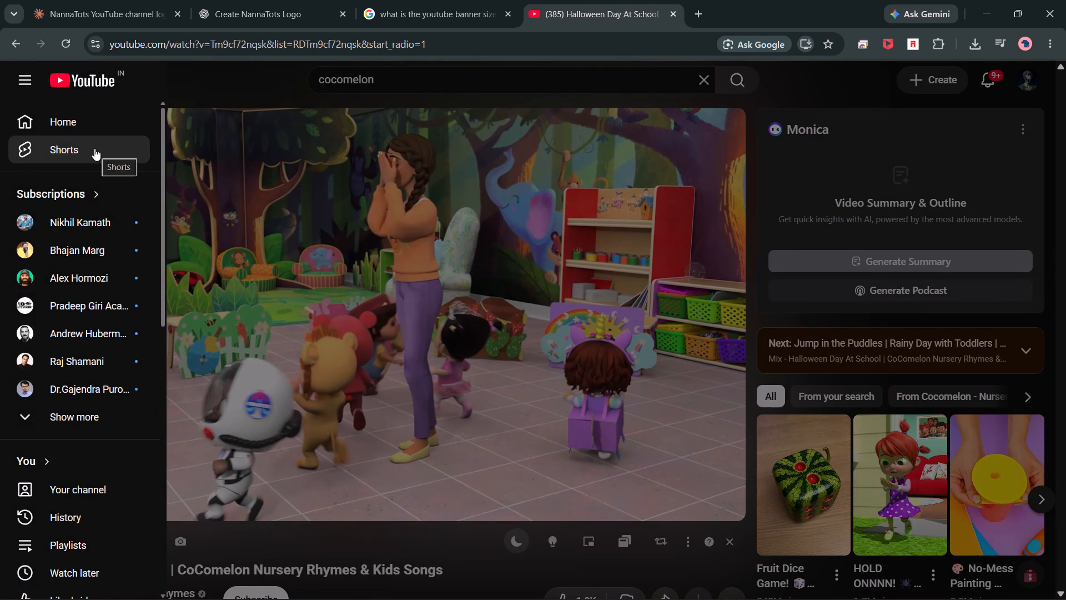
{"action": "left_click", "coordinate": [94, 148]}
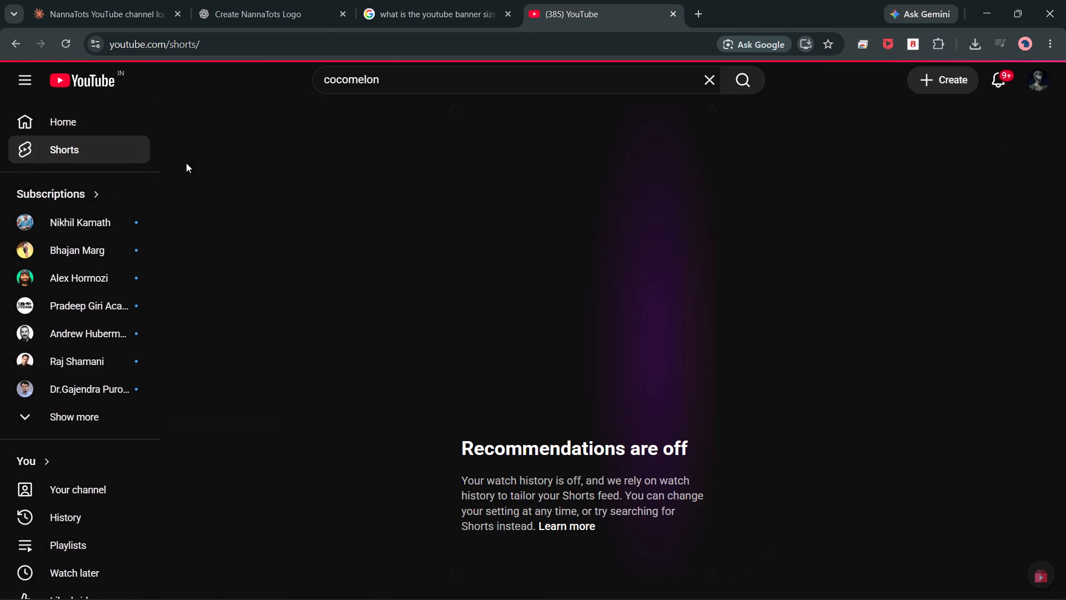
{"action": "left_click", "coordinate": [113, 114]}
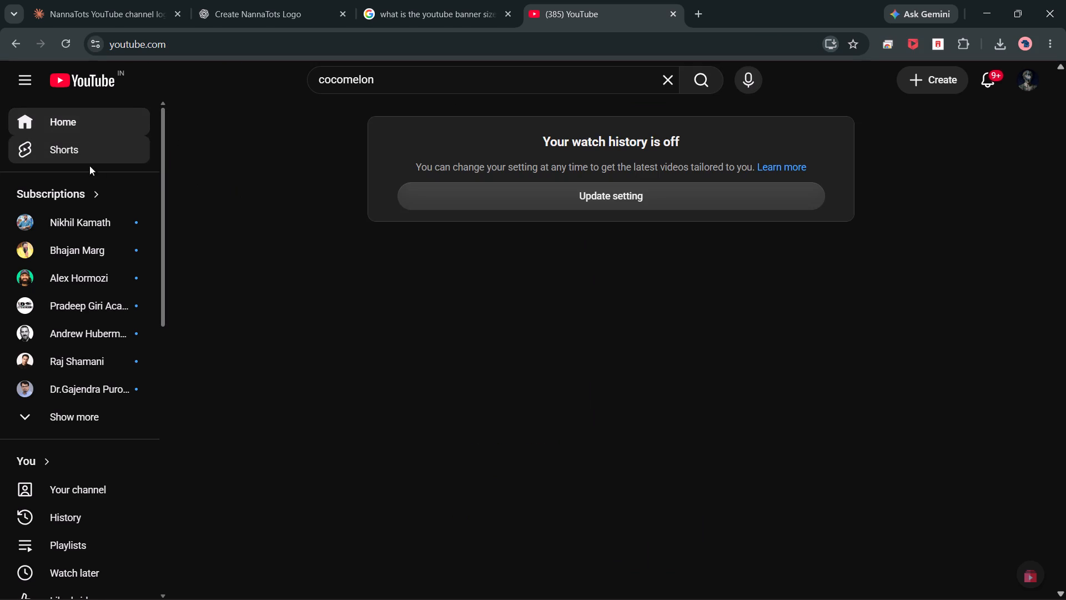
{"action": "scroll", "coordinate": [174, 183], "scroll_direction": "down", "scroll_amount": 1}
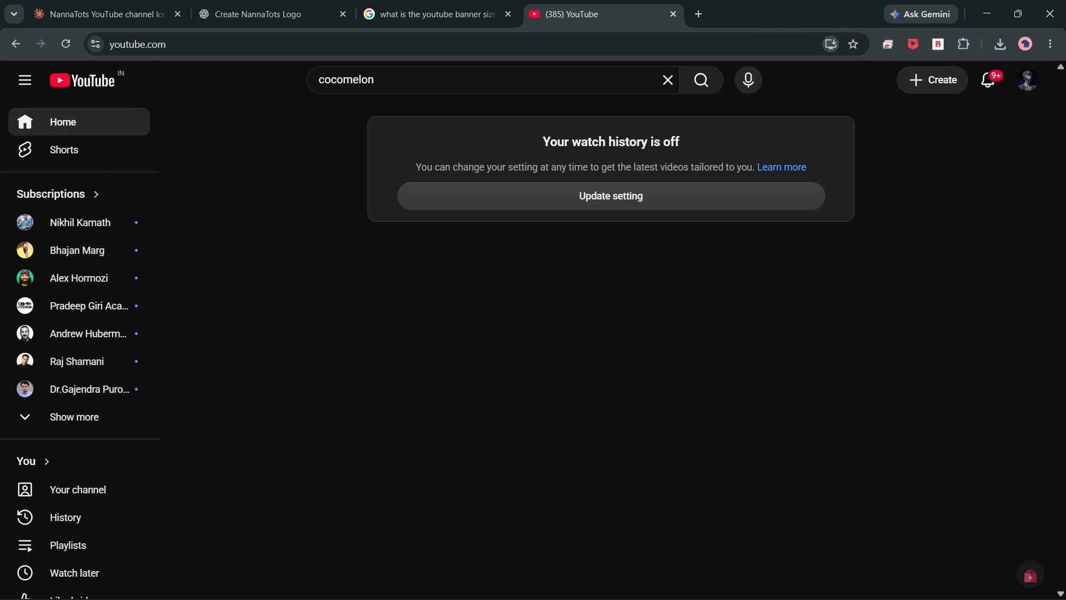
{"action": "left_click", "coordinate": [128, 273]}
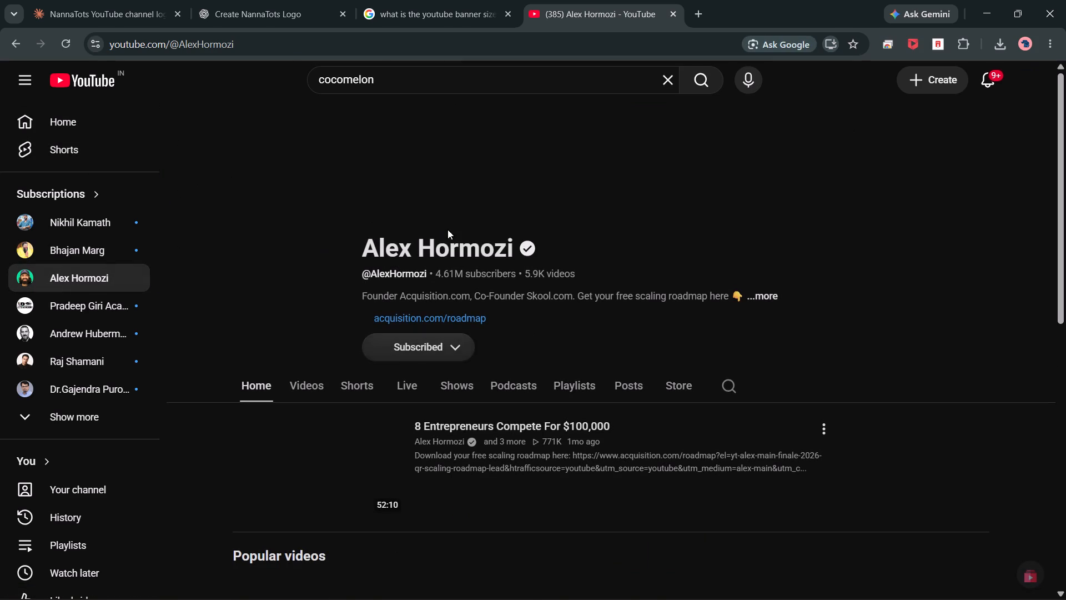
{"action": "left_click", "coordinate": [297, 397]}
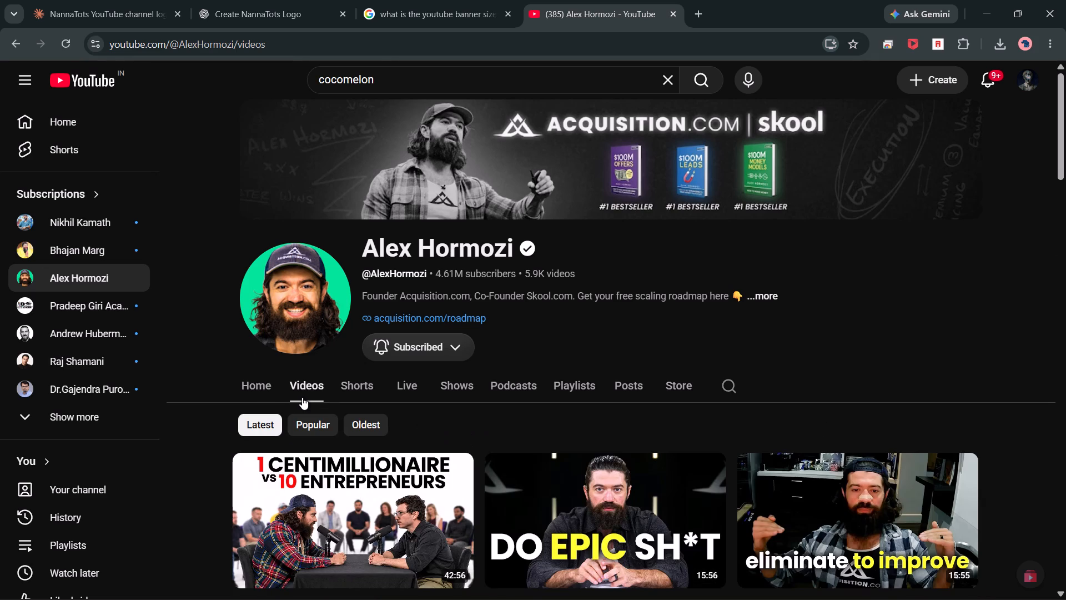
{"action": "scroll", "coordinate": [302, 397], "scroll_direction": "down", "scroll_amount": 2}
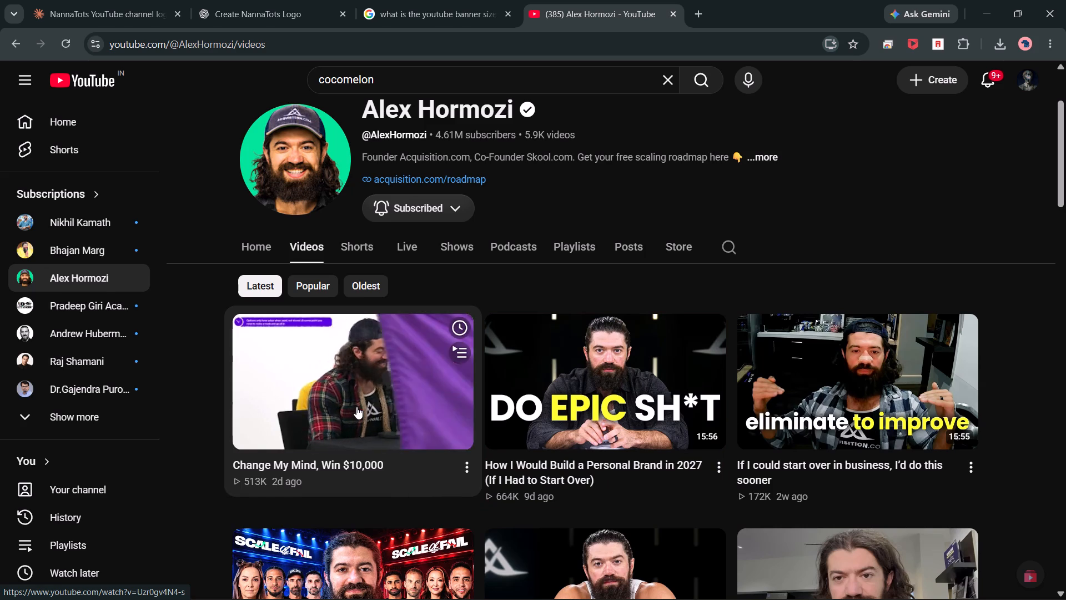
{"action": "scroll", "coordinate": [356, 407], "scroll_direction": "down", "scroll_amount": 3}
{"action": "scroll", "coordinate": [353, 403], "scroll_direction": "up", "scroll_amount": 2}
{"action": "left_click", "coordinate": [334, 221]}
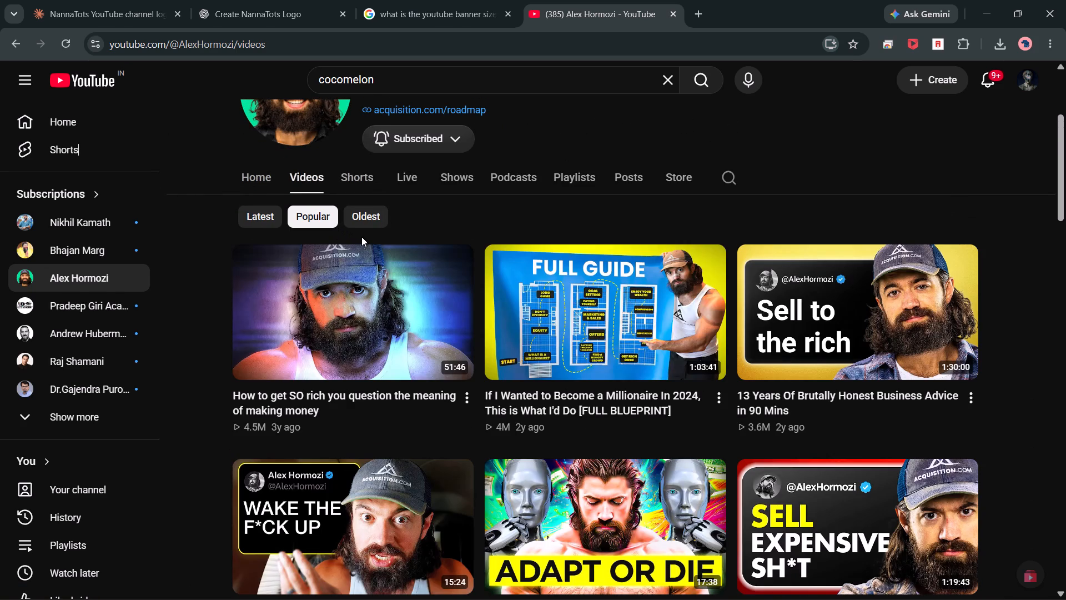
{"action": "left_click", "coordinate": [375, 216]}
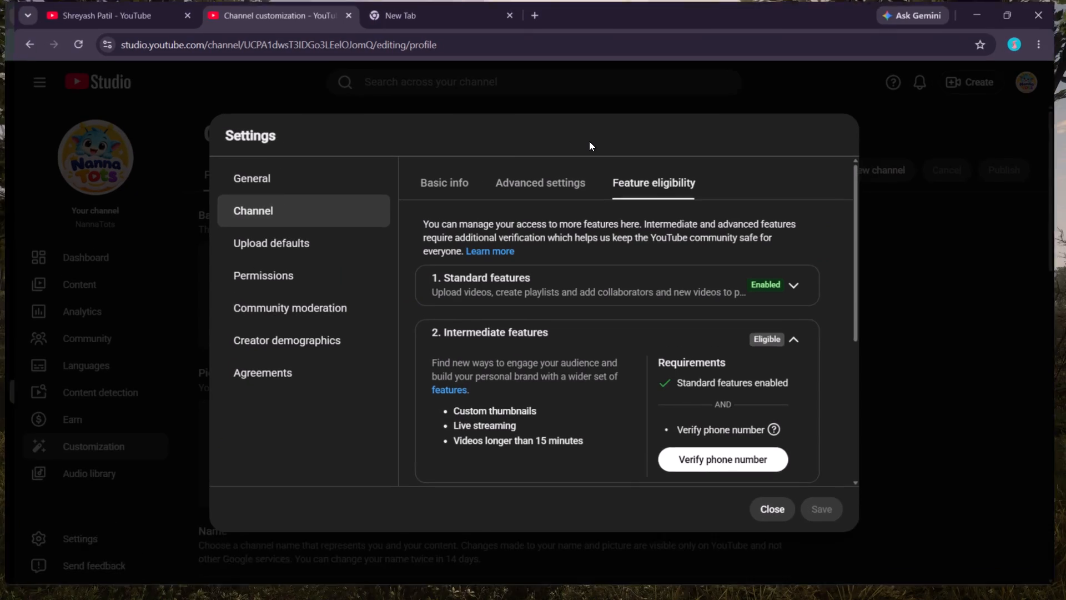
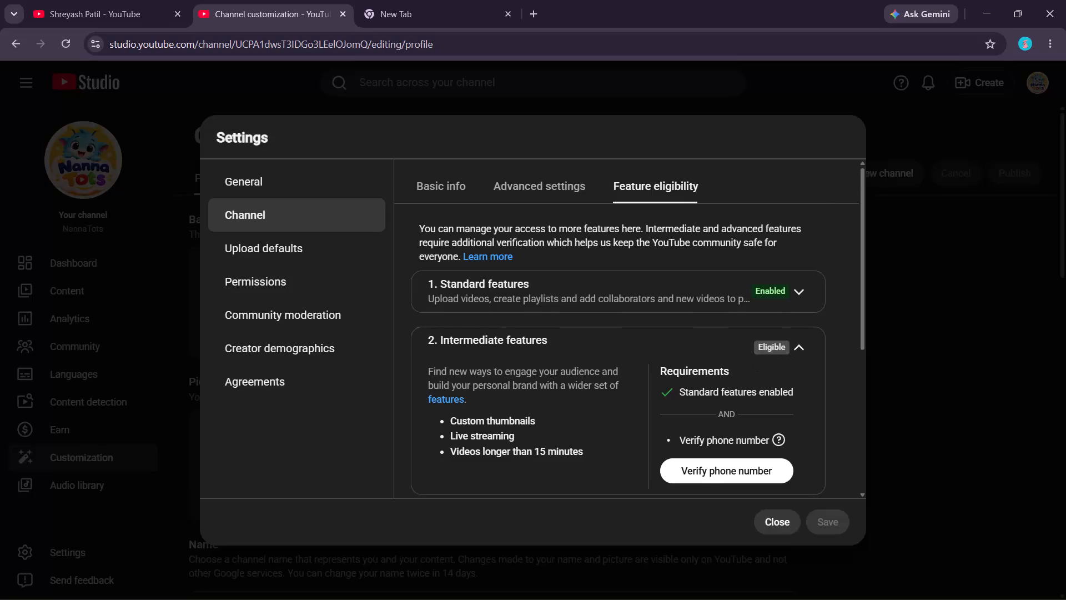
Review the requirements for intermediate and advanced features in the channel's feature eligibility, and close the settings.
{"action": "scroll", "coordinate": [783, 347], "scroll_direction": "down", "scroll_amount": 2}
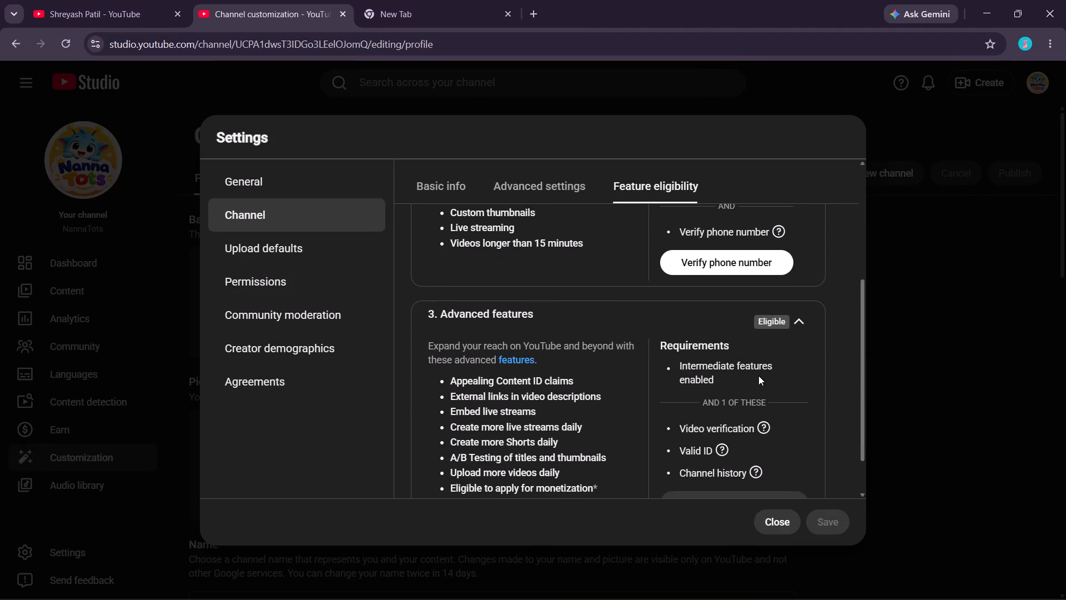
{"action": "scroll", "coordinate": [757, 417], "scroll_direction": "down", "scroll_amount": 2}
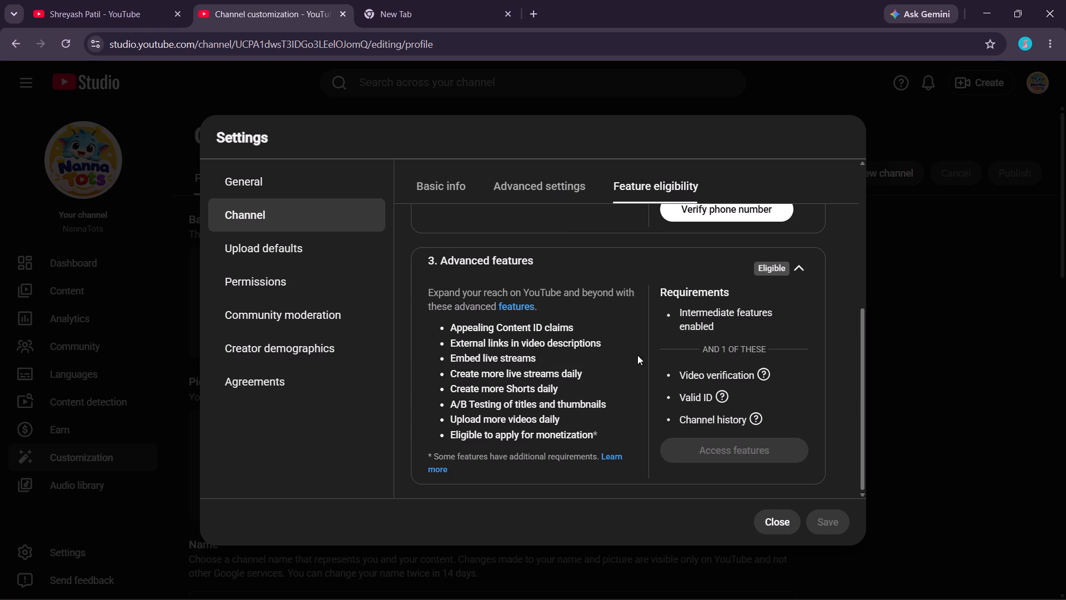
{"action": "scroll", "coordinate": [640, 356], "scroll_direction": "up", "scroll_amount": 2}
{"action": "left_click", "coordinate": [765, 533]}
Look through the NannaTots channel's profile customization, from banner and description to channel URL, contact info and video watermark.
{"action": "scroll", "coordinate": [573, 433], "scroll_direction": "down", "scroll_amount": 2}
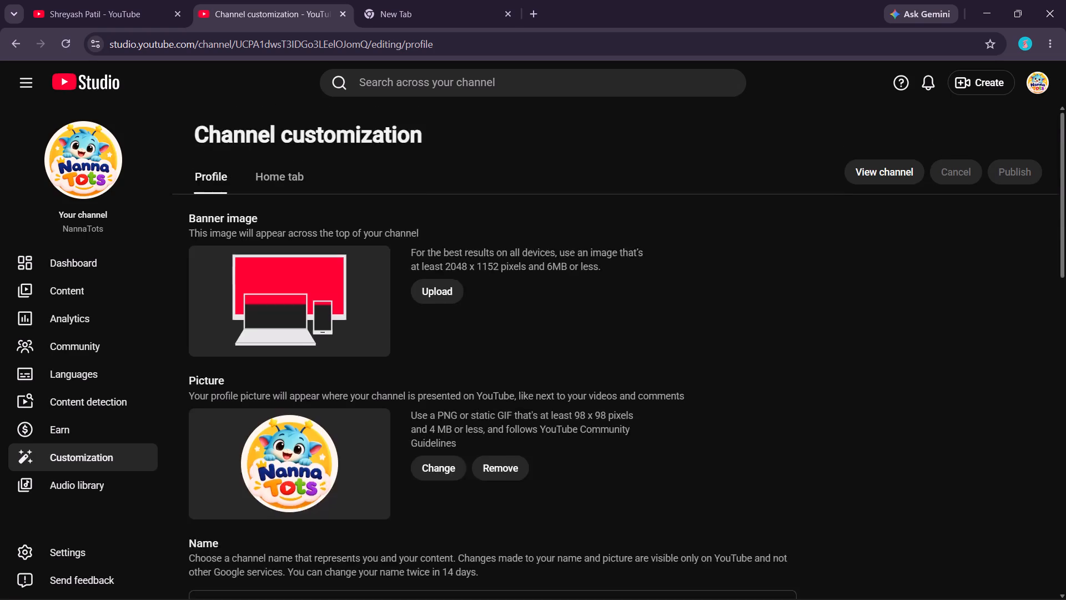
{"action": "scroll", "coordinate": [573, 433], "scroll_direction": "down", "scroll_amount": 12}
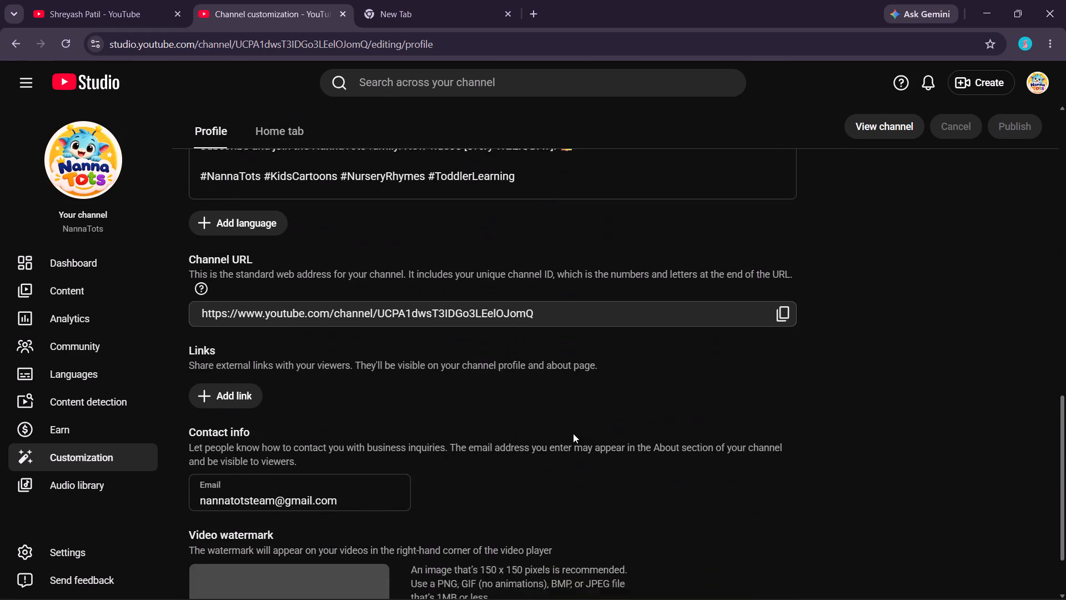
{"action": "scroll", "coordinate": [573, 433], "scroll_direction": "down", "scroll_amount": 5}
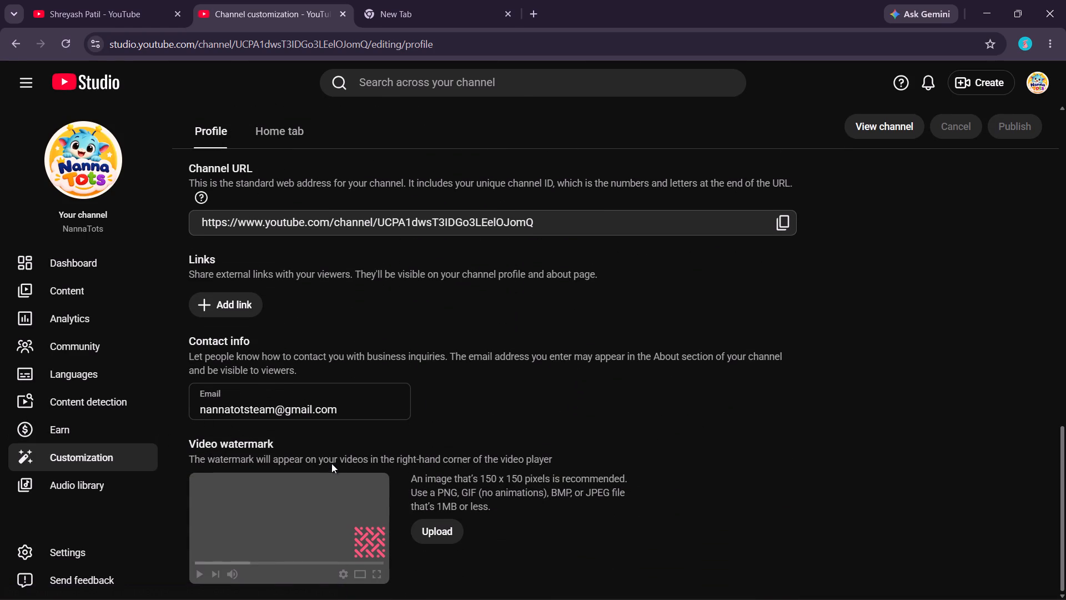
{"action": "scroll", "coordinate": [431, 334], "scroll_direction": "up", "scroll_amount": 8}
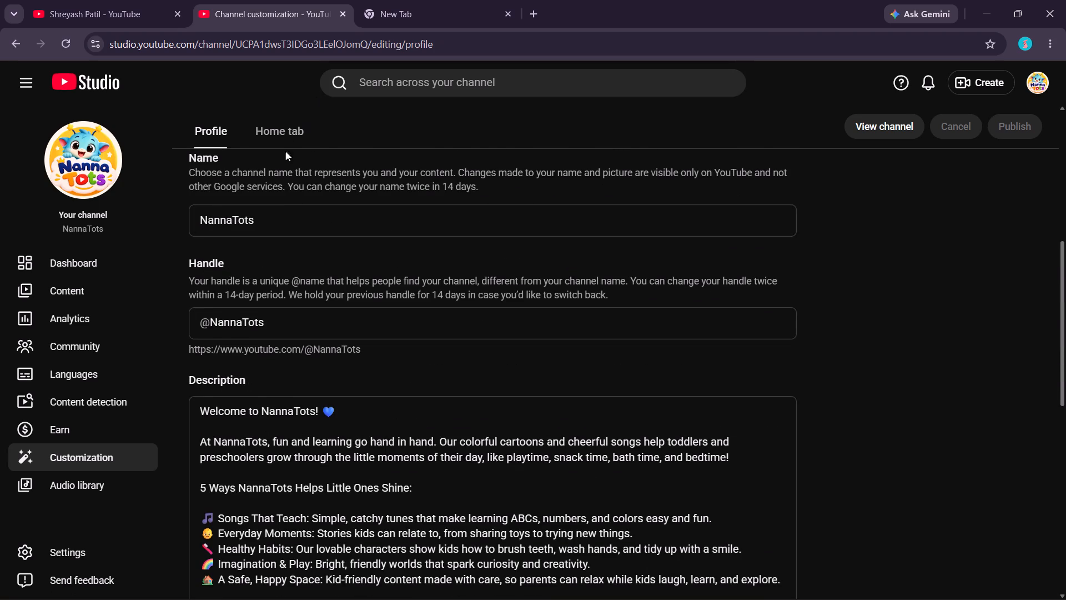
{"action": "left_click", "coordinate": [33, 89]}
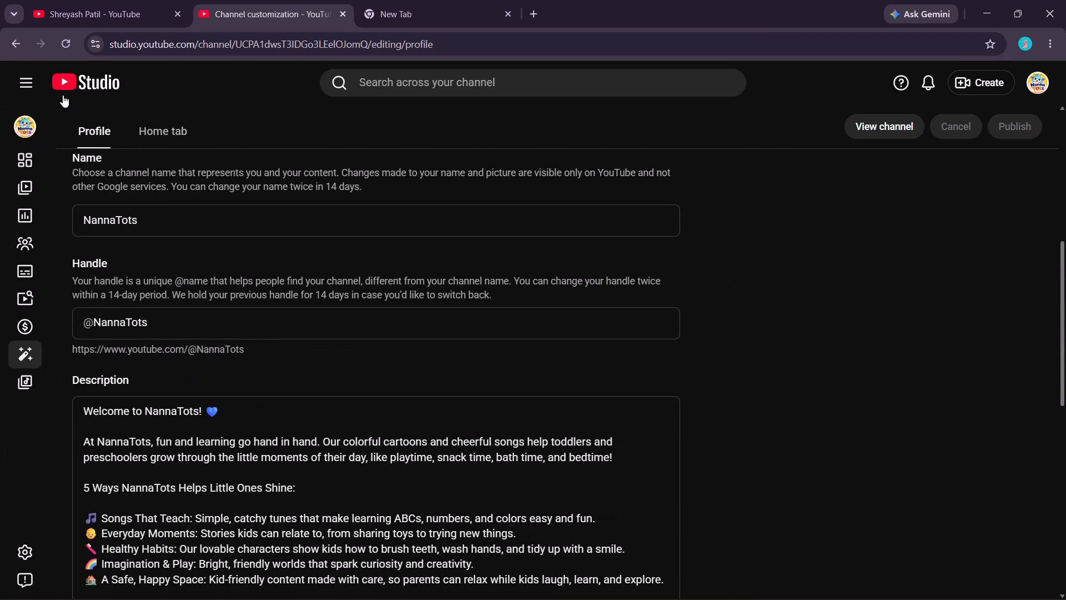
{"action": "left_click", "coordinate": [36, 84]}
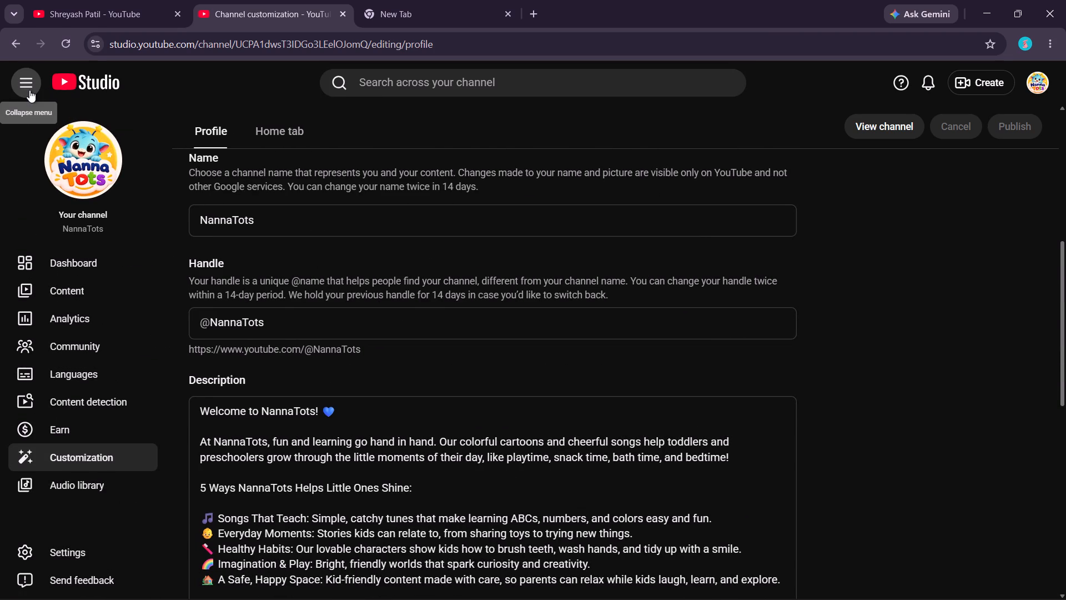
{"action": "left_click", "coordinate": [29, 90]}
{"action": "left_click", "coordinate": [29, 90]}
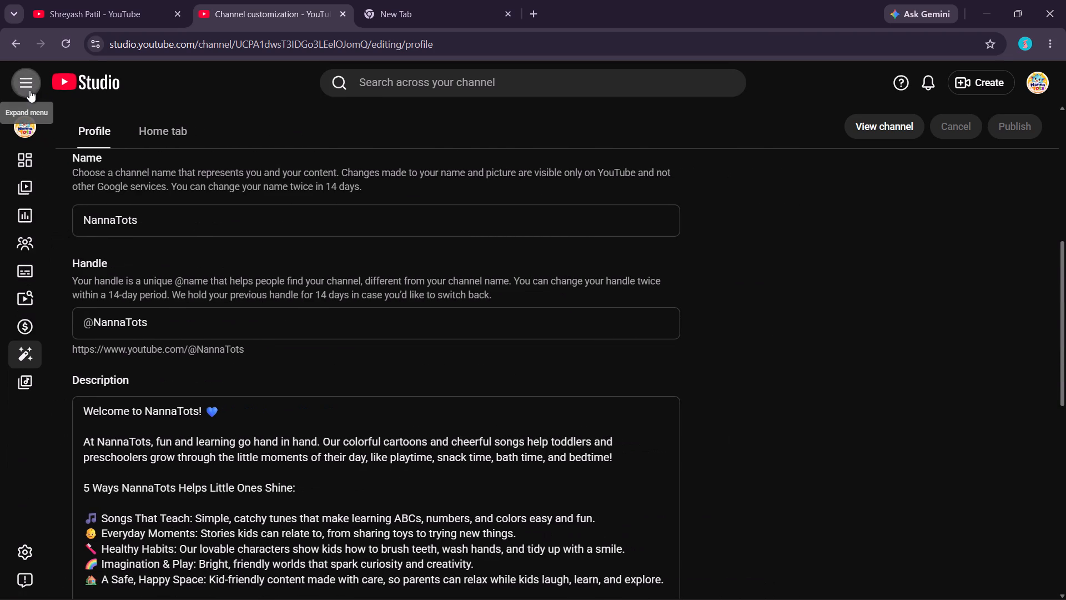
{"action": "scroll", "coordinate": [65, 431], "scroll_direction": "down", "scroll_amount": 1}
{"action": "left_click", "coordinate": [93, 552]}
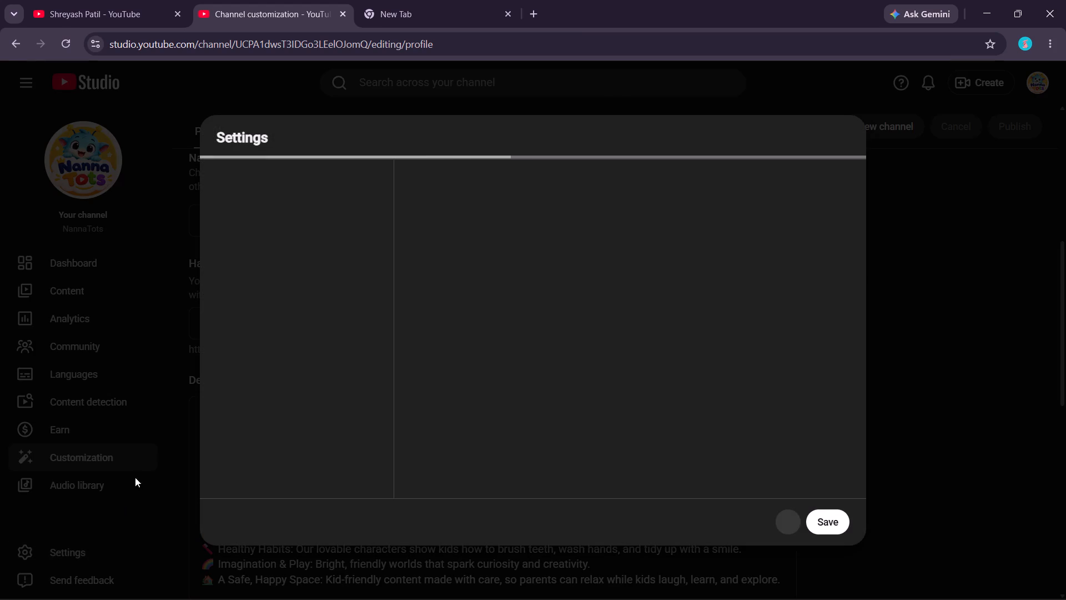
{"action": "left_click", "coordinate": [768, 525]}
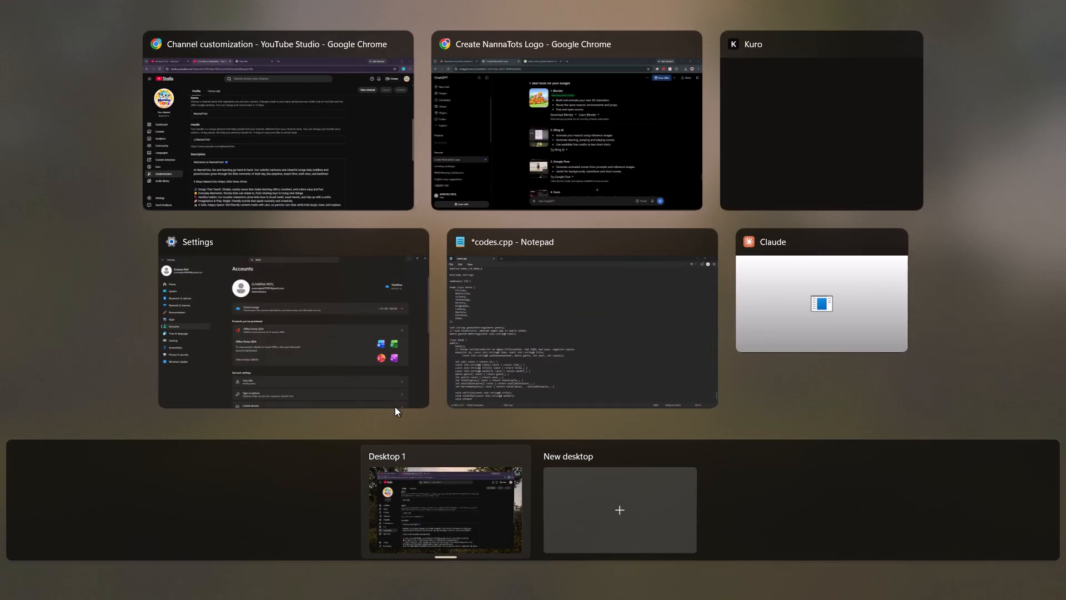
Switch to the Chrome window with the NannaTots chats, open YouTube separately, search for "cocomelon" and browse the results.
{"action": "left_click", "coordinate": [536, 133]}
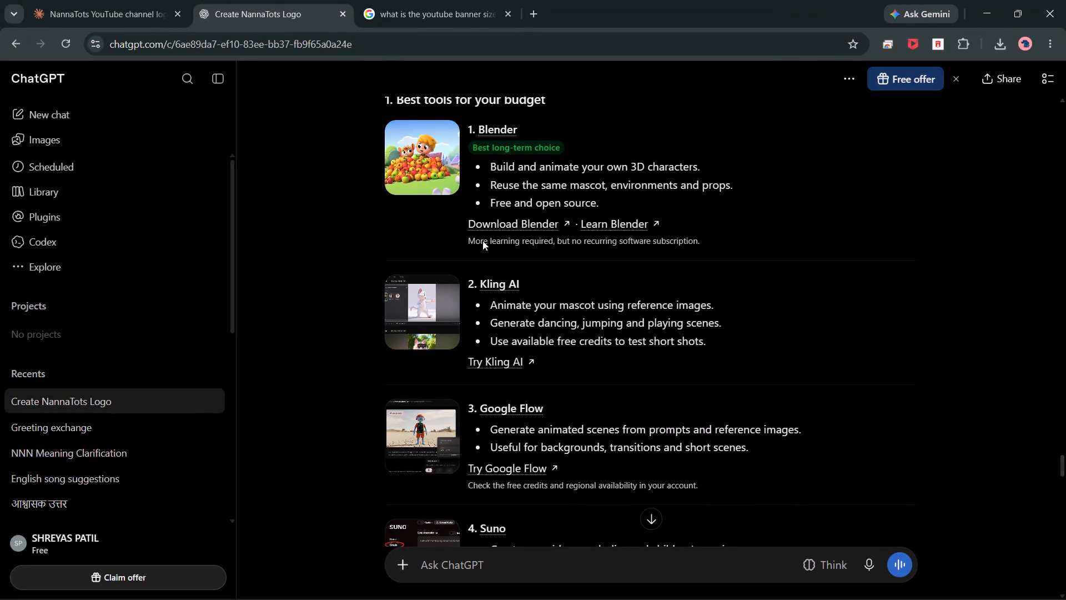
{"action": "left_click", "coordinate": [538, 13]}
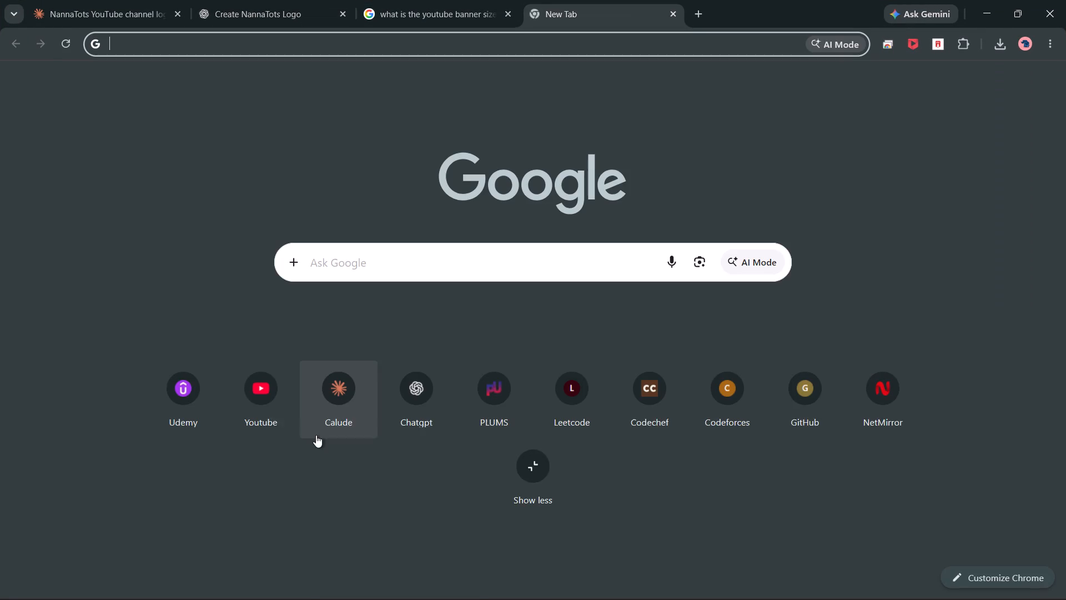
{"action": "left_click", "coordinate": [230, 386]}
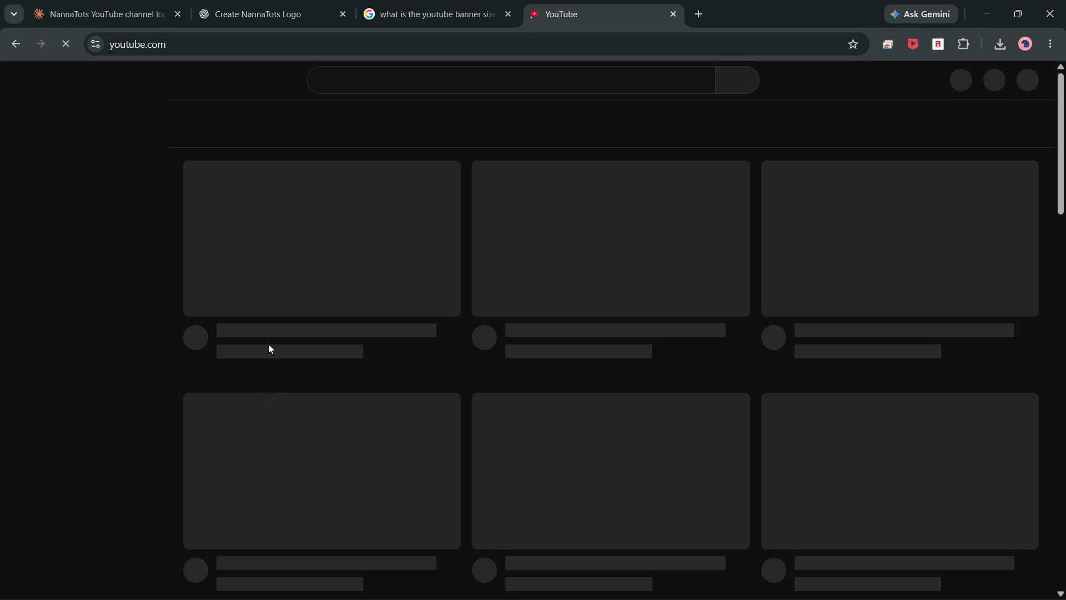
{"action": "left_click", "coordinate": [416, 78]}
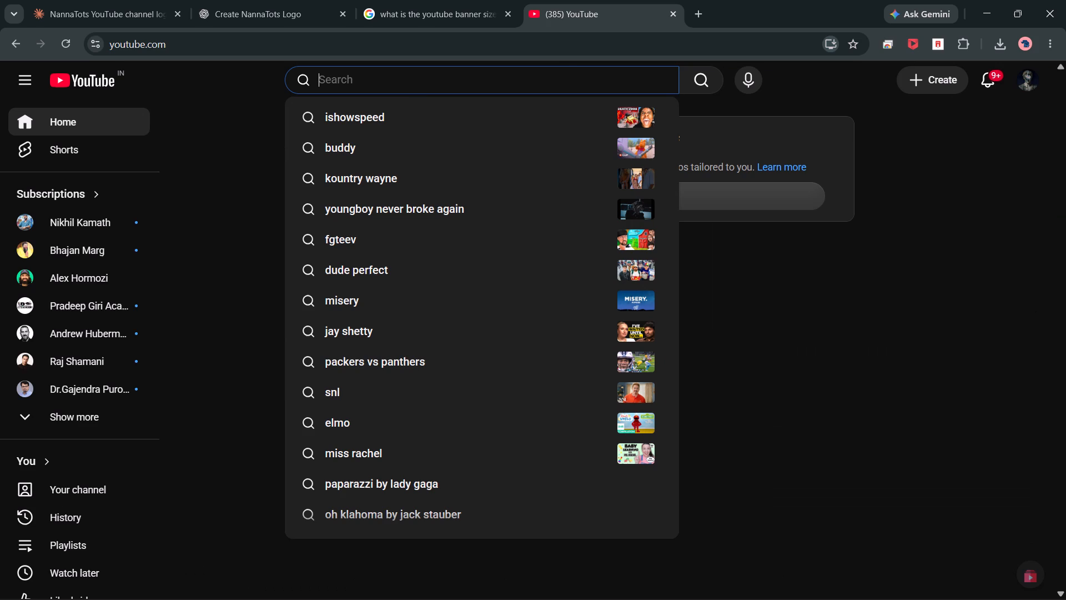
{"action": "type", "text": "co"}
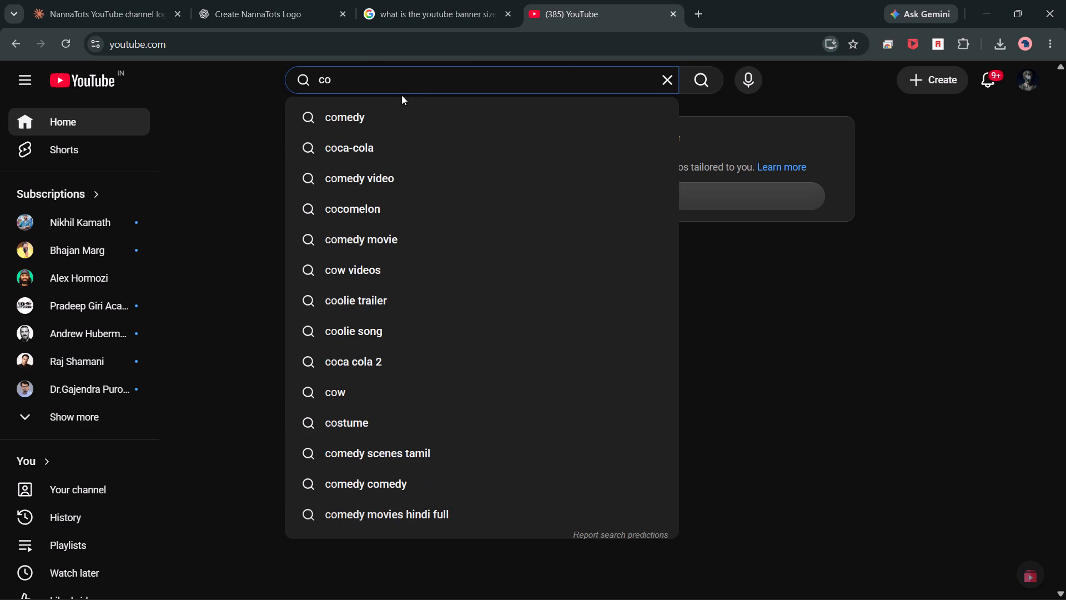
{"action": "left_click", "coordinate": [394, 202]}
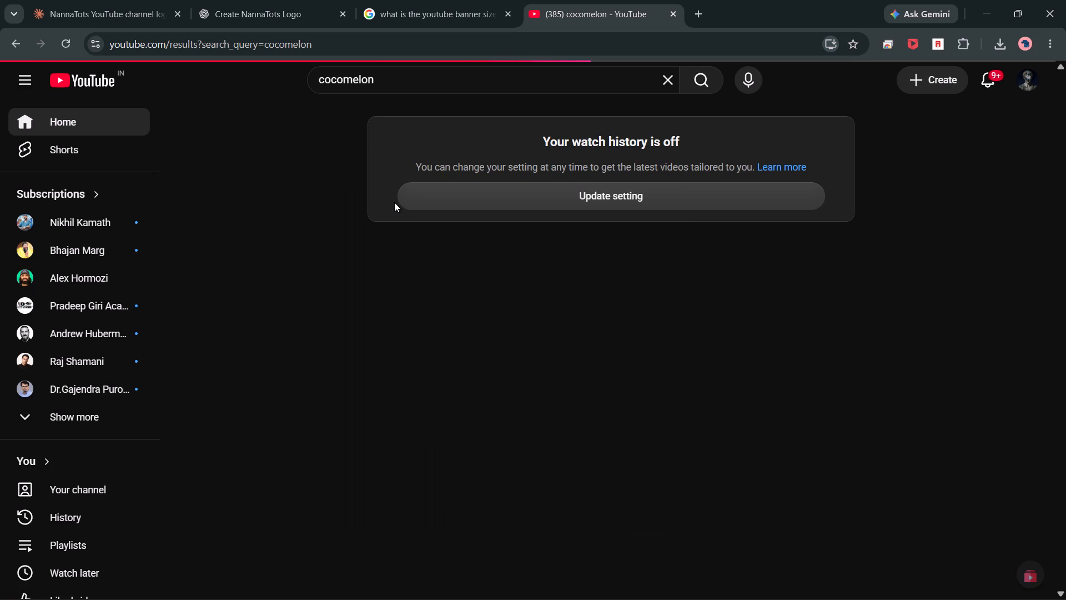
{"action": "scroll", "coordinate": [441, 354], "scroll_direction": "down", "scroll_amount": 5}
{"action": "scroll", "coordinate": [446, 453], "scroll_direction": "down", "scroll_amount": 4}
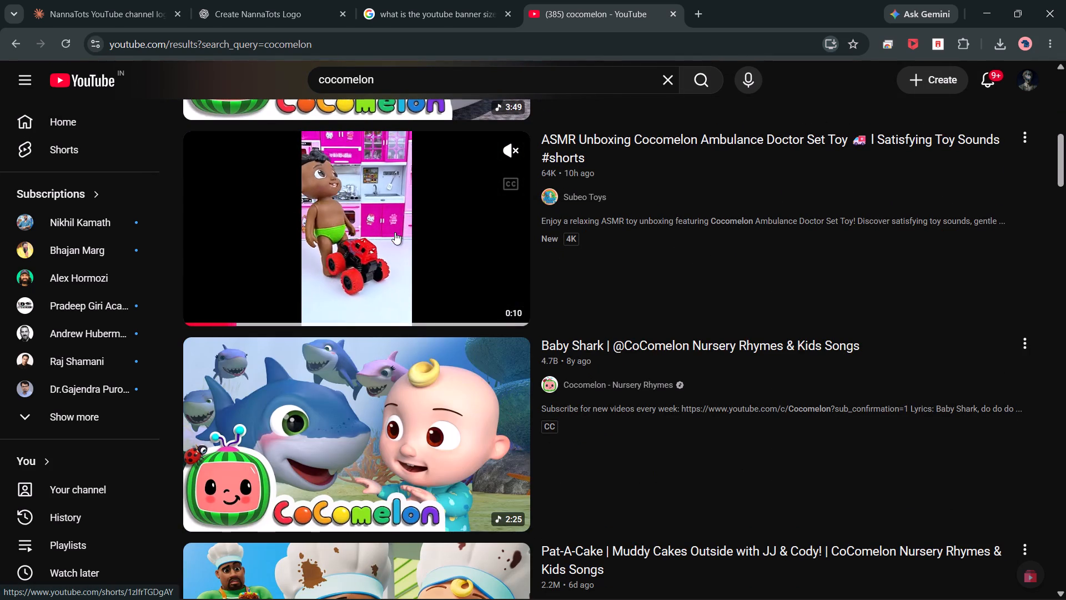
{"action": "scroll", "coordinate": [401, 272], "scroll_direction": "up", "scroll_amount": 5}
Open the Cocomelon - Nursery Rhymes channel and view its videos sorted by popular and by latest.
{"action": "left_click", "coordinate": [589, 324]}
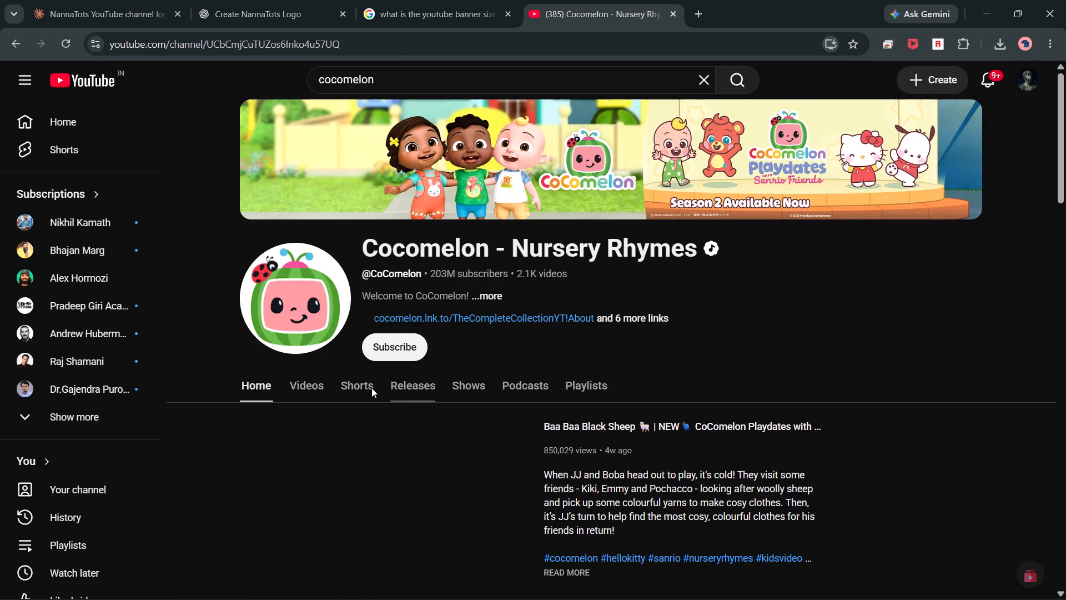
{"action": "left_click", "coordinate": [298, 387]}
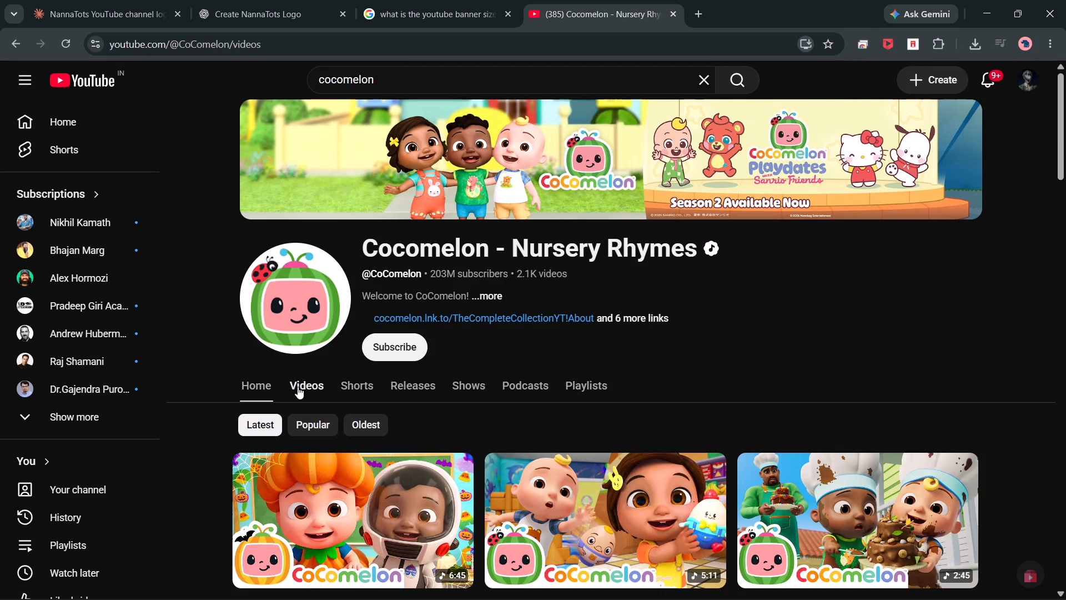
{"action": "scroll", "coordinate": [368, 456], "scroll_direction": "down", "scroll_amount": 3}
{"action": "left_click", "coordinate": [327, 215]}
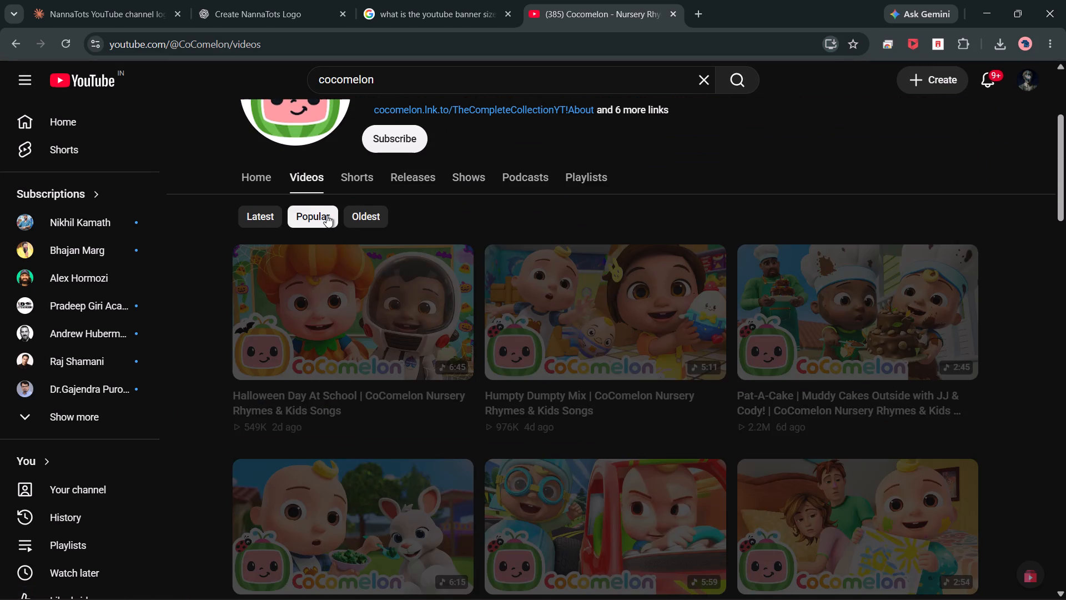
{"action": "left_click", "coordinate": [263, 215]}
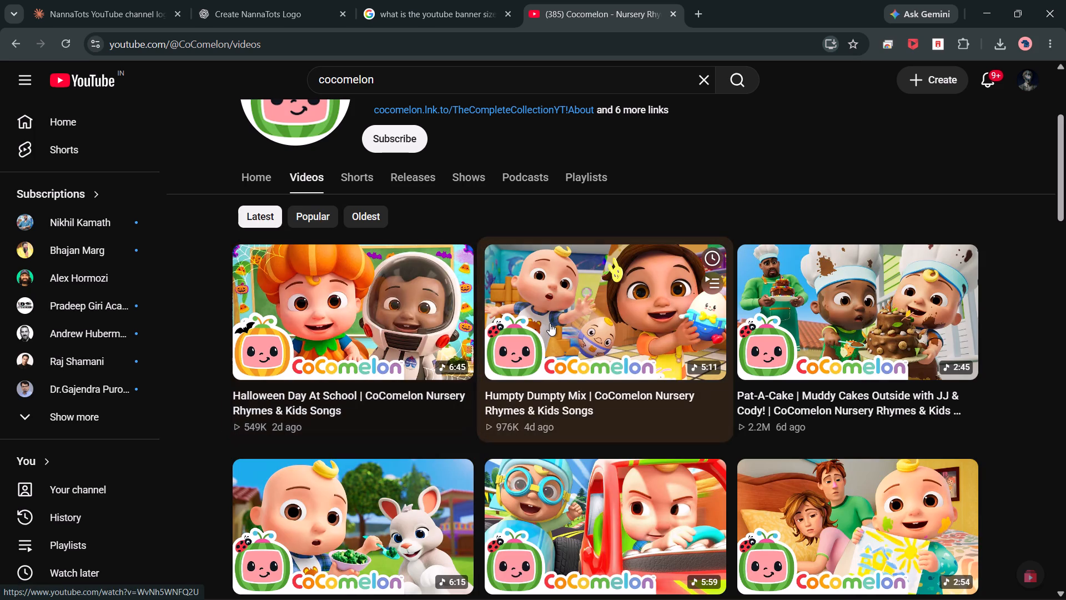
Play the opening of the Humpty Dumpty Mix video, pause it and return to the Cocomelon channel's videos.
{"action": "left_click", "coordinate": [550, 323]}
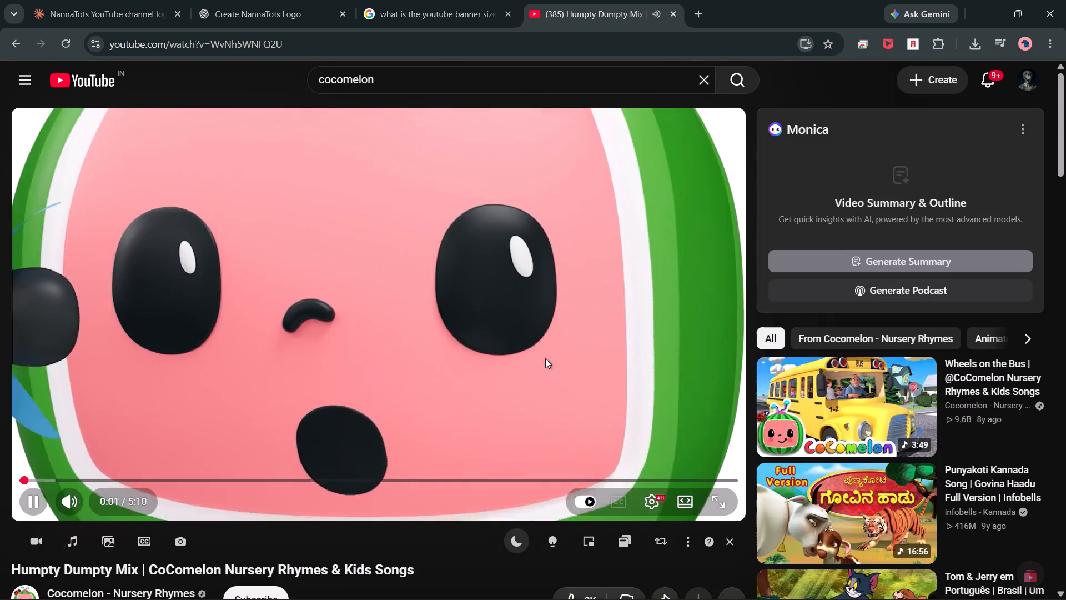
{"action": "scroll", "coordinate": [545, 364], "scroll_direction": "down", "scroll_amount": 1}
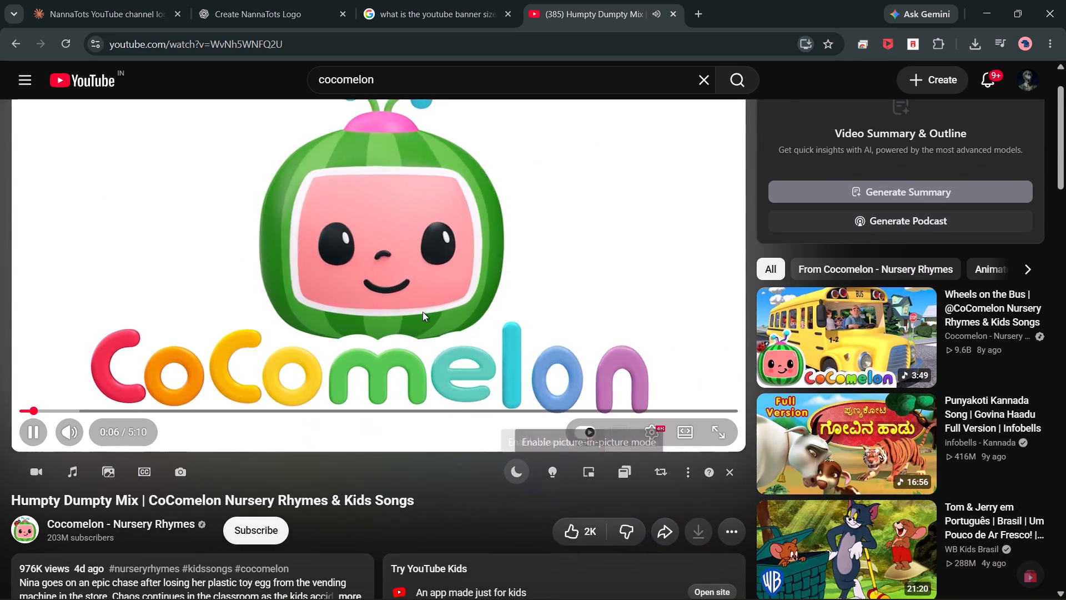
{"action": "left_click", "coordinate": [412, 309]}
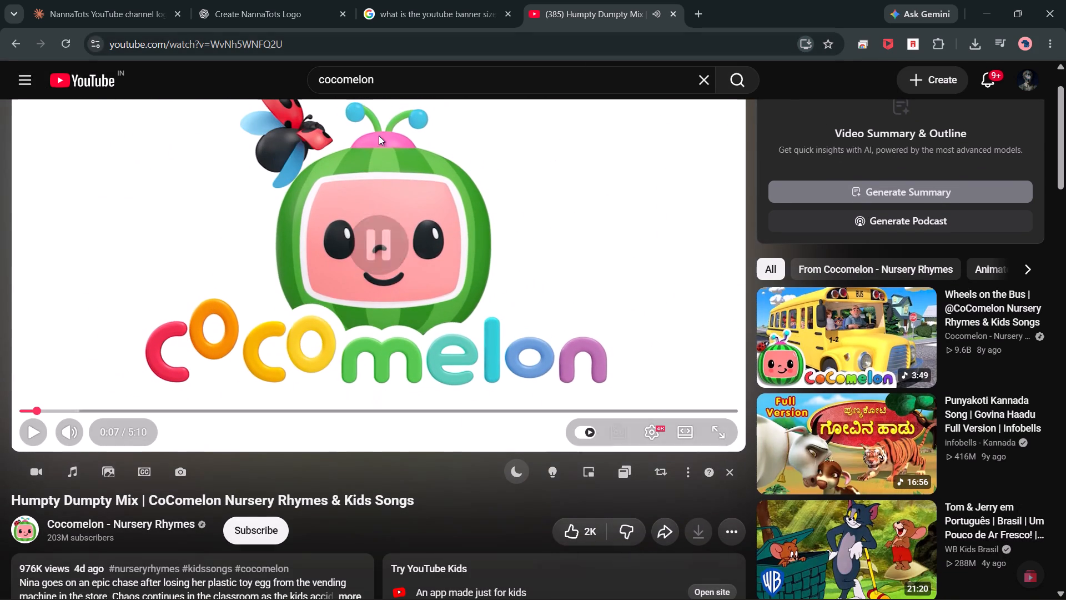
{"action": "left_click", "coordinate": [16, 46]}
{"action": "scroll", "coordinate": [572, 224], "scroll_direction": "up", "scroll_amount": 4}
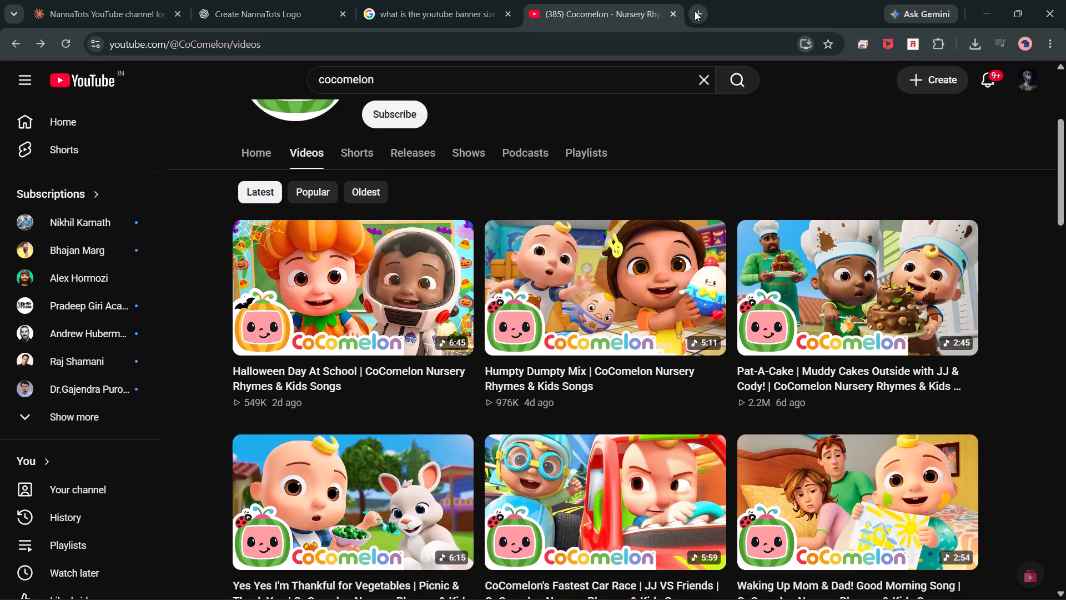
Search Google for "social blade" separately from the YouTube page and open the Social Blade website.
{"action": "left_click", "coordinate": [695, 11]}
{"action": "left_click", "coordinate": [467, 258]}
{"action": "type", "text": "soci"}
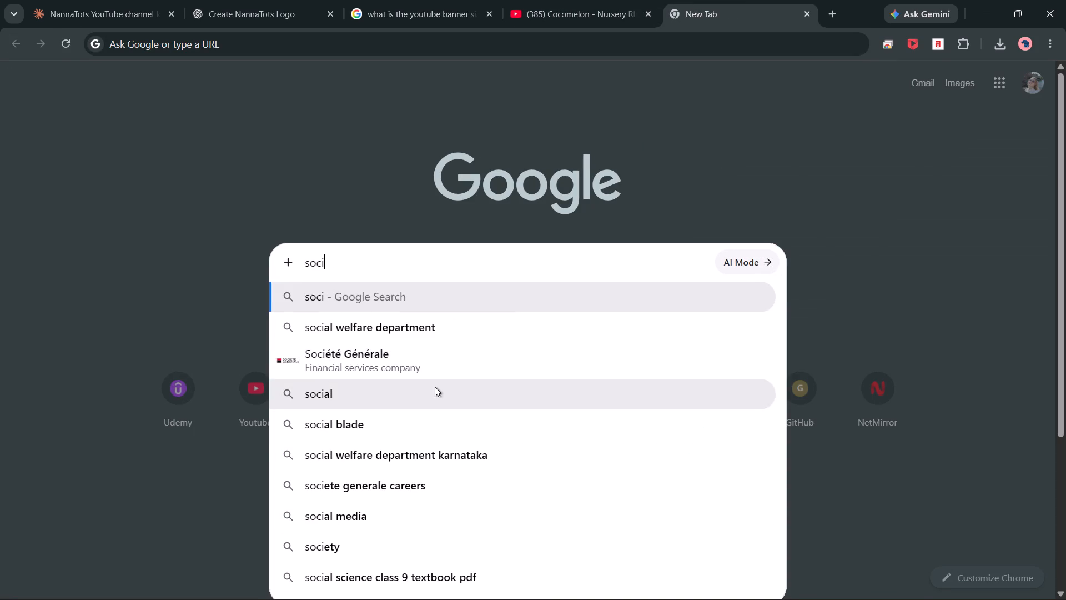
{"action": "left_click", "coordinate": [425, 421]}
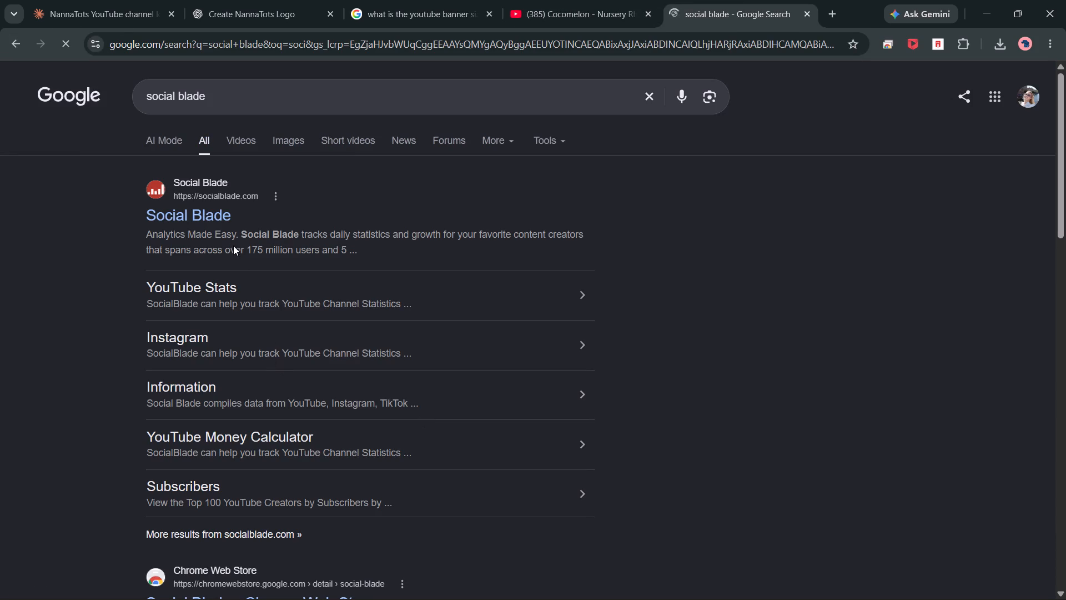
{"action": "left_click", "coordinate": [224, 217]}
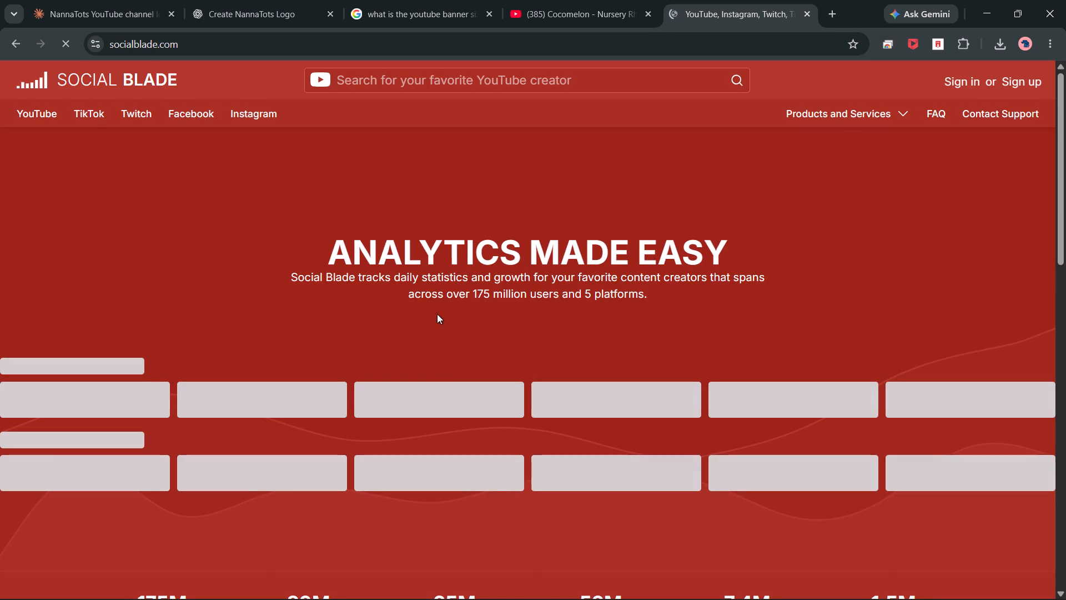
Search Social Blade's YouTube creators for "coco" and open the Cocomelon - Nursery Rhymes channel statistics.
{"action": "left_click", "coordinate": [430, 73]}
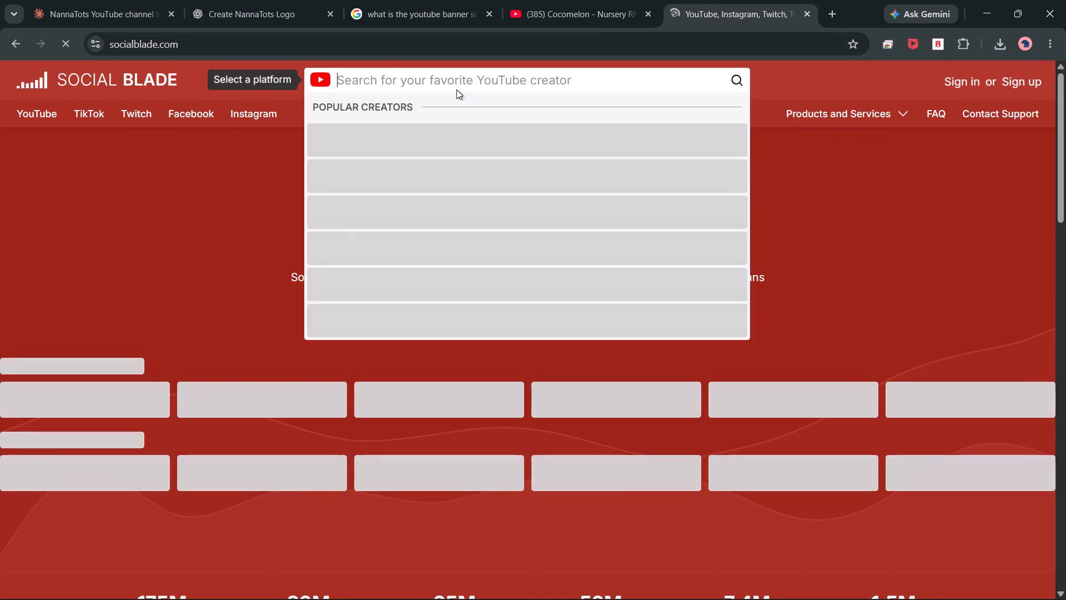
{"action": "key", "text": "c"}
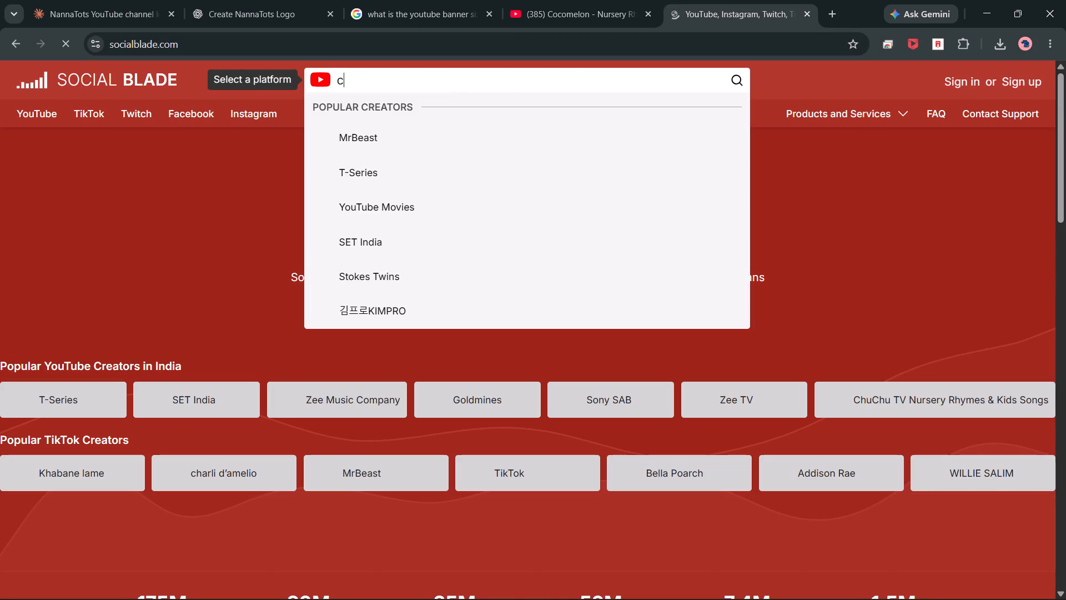
{"action": "key", "text": "o"}
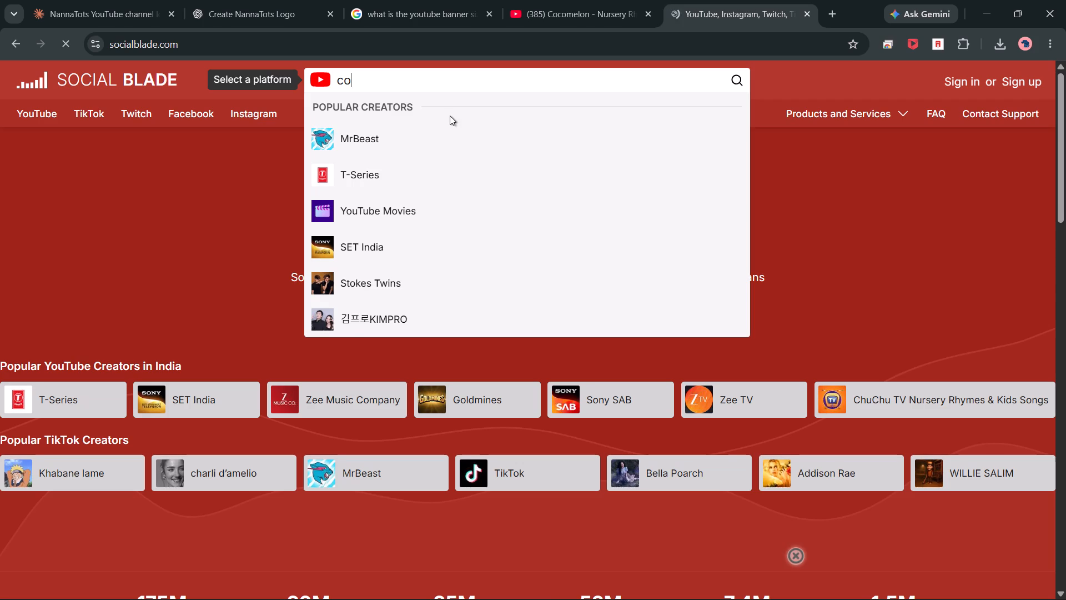
{"action": "type", "text": "co"}
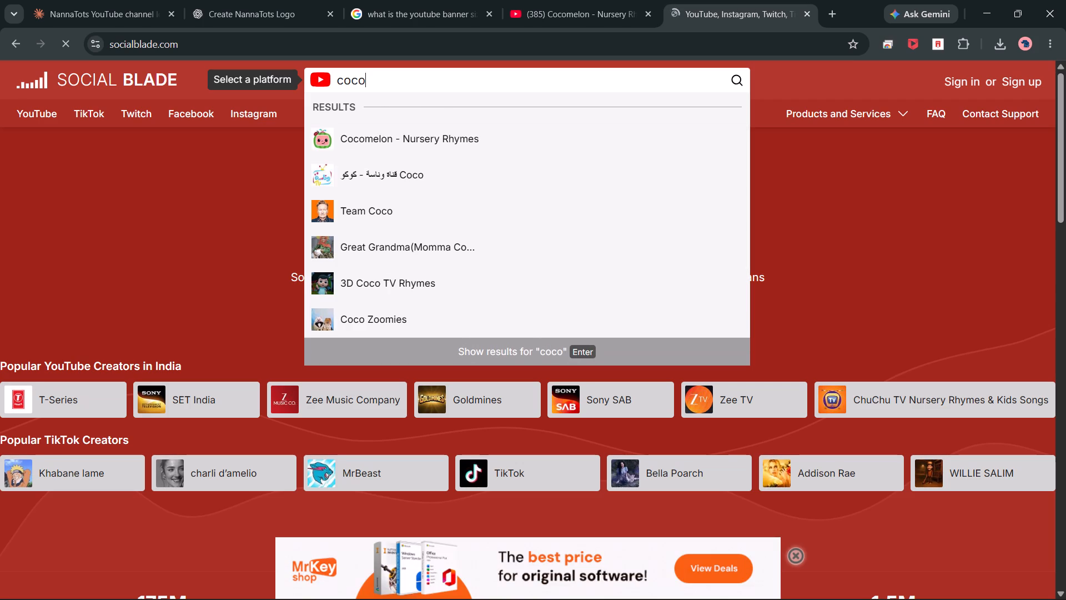
{"action": "left_click", "coordinate": [501, 142]}
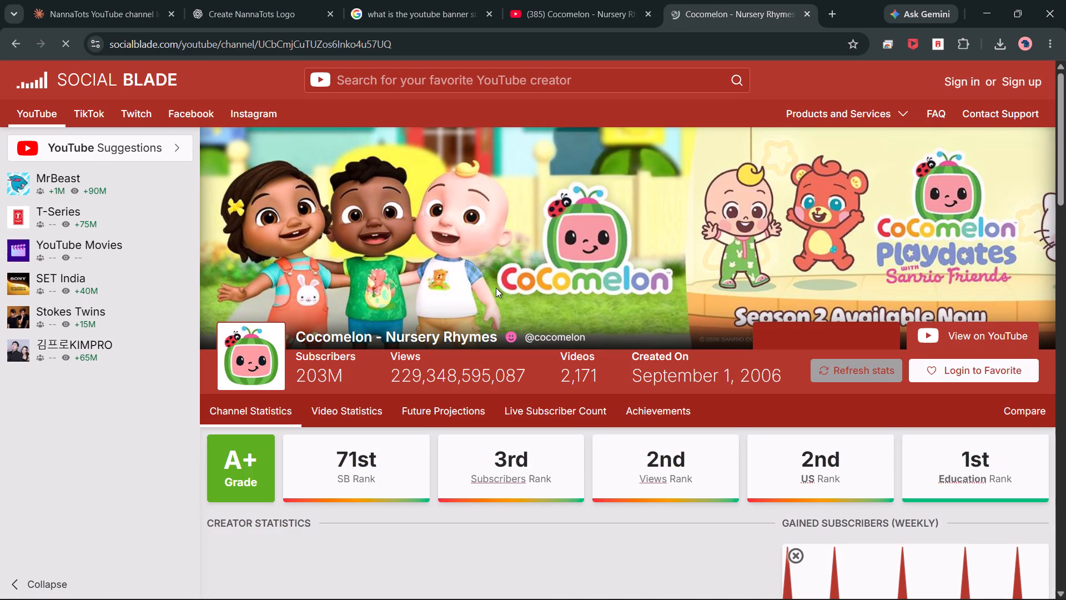
{"action": "scroll", "coordinate": [491, 291], "scroll_direction": "down", "scroll_amount": 1}
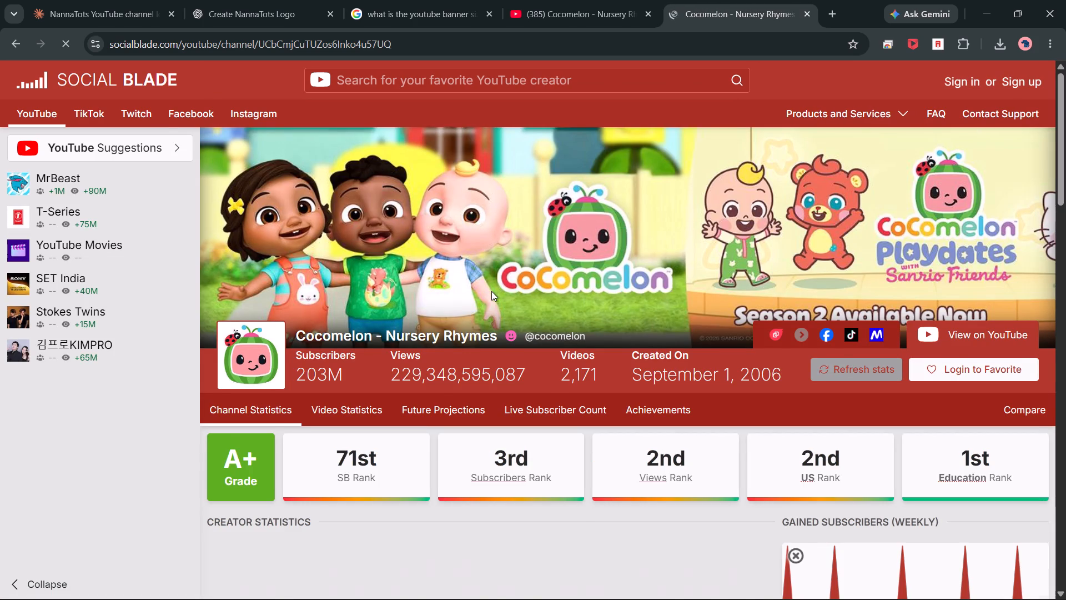
Examine Cocomelon's Social Blade creator statistics, estimated earnings, daily channel metrics and monthly charts, and close the page.
{"action": "scroll", "coordinate": [491, 291], "scroll_direction": "down", "scroll_amount": 4}
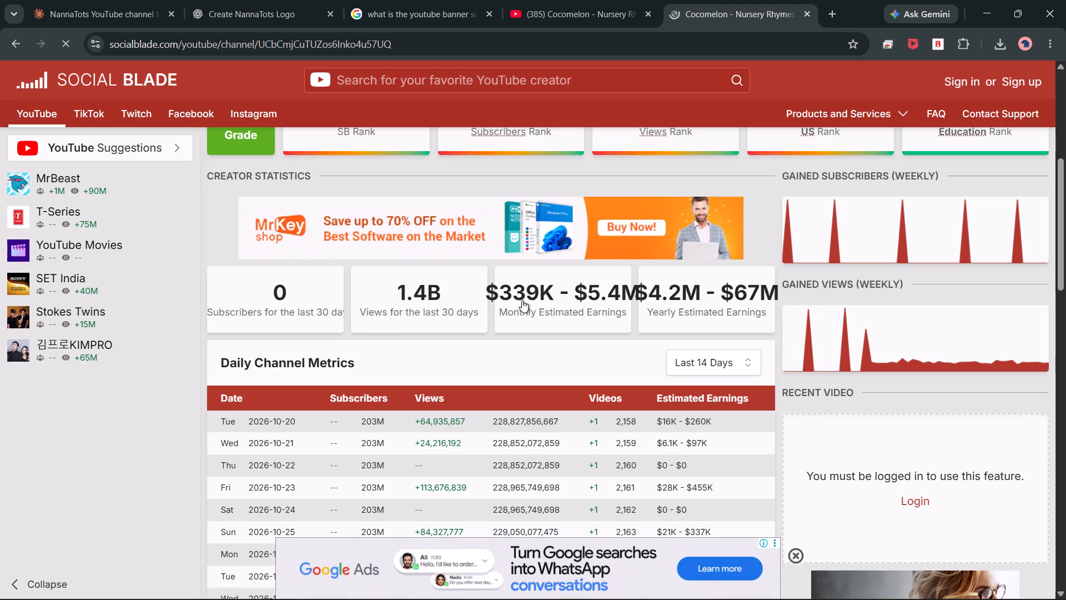
{"action": "scroll", "coordinate": [521, 302], "scroll_direction": "down", "scroll_amount": 4}
{"action": "scroll", "coordinate": [460, 358], "scroll_direction": "down", "scroll_amount": 5}
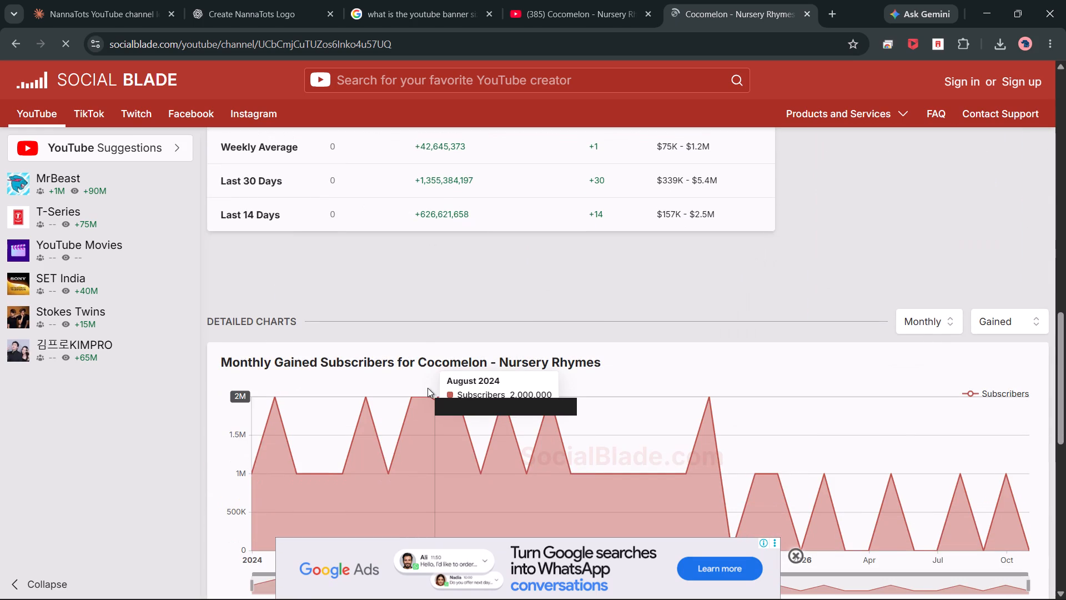
{"action": "scroll", "coordinate": [428, 388], "scroll_direction": "down", "scroll_amount": 2}
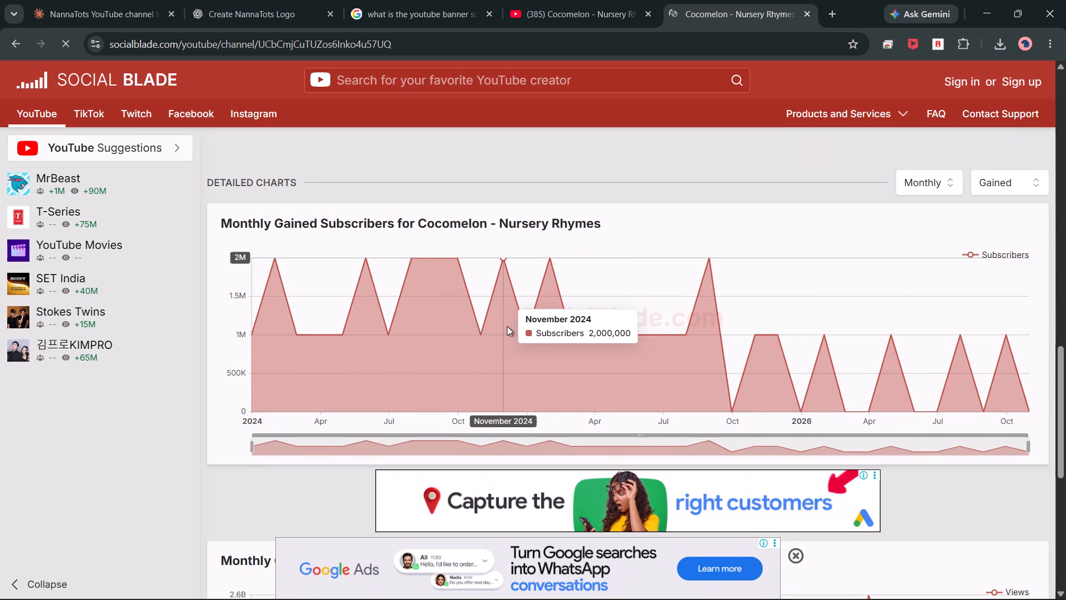
{"action": "scroll", "coordinate": [543, 326], "scroll_direction": "down", "scroll_amount": 4}
{"action": "scroll", "coordinate": [544, 327], "scroll_direction": "up", "scroll_amount": 20}
{"action": "scroll", "coordinate": [544, 327], "scroll_direction": "up", "scroll_amount": 1}
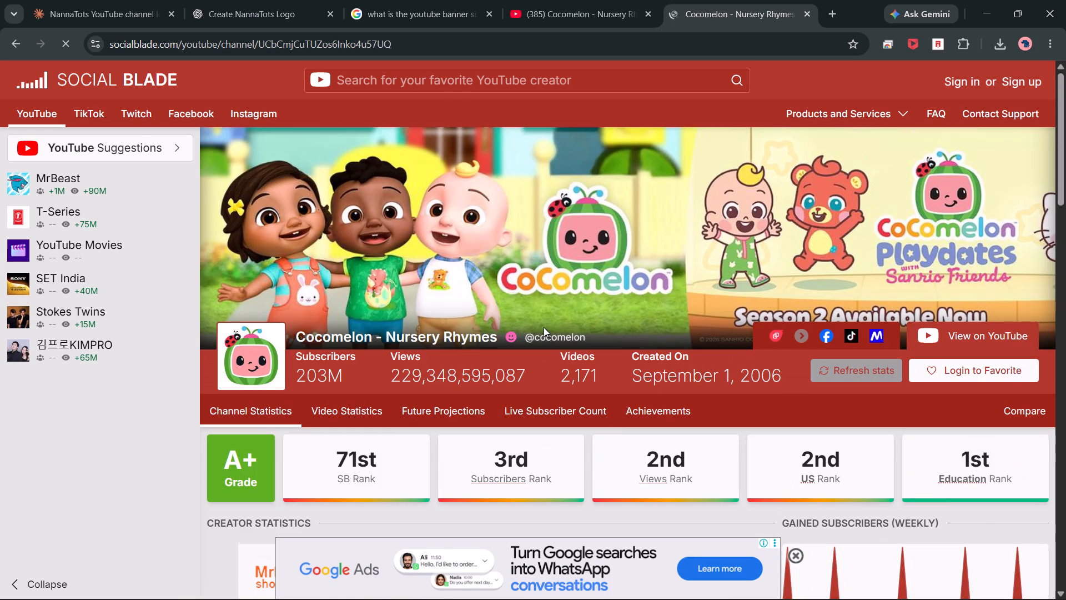
{"action": "scroll", "coordinate": [544, 327], "scroll_direction": "up", "scroll_amount": 2}
{"action": "scroll", "coordinate": [544, 327], "scroll_direction": "down", "scroll_amount": 2}
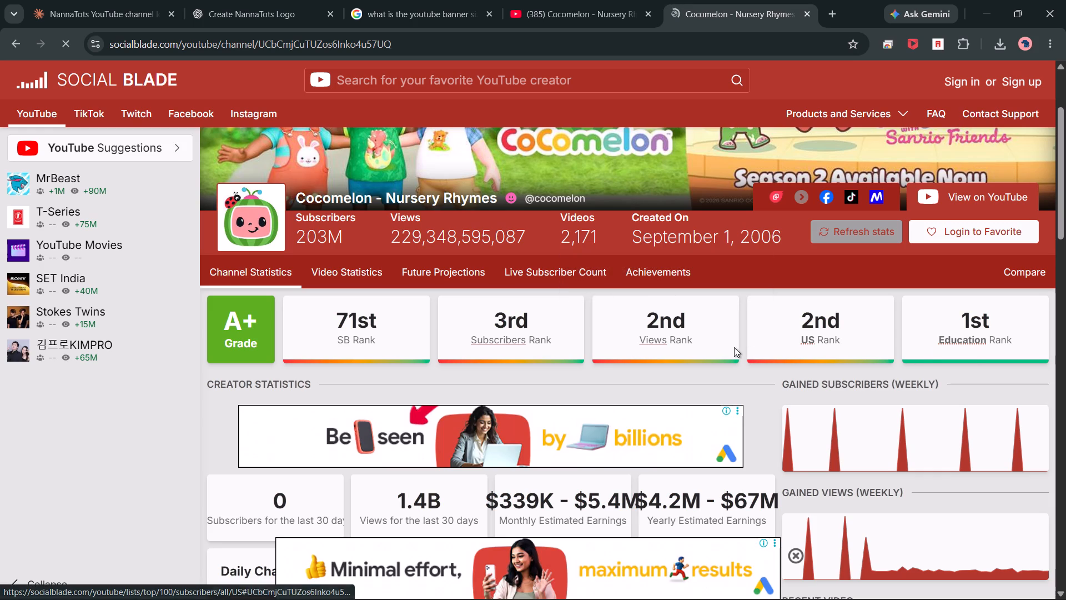
{"action": "scroll", "coordinate": [691, 347], "scroll_direction": "down", "scroll_amount": 3}
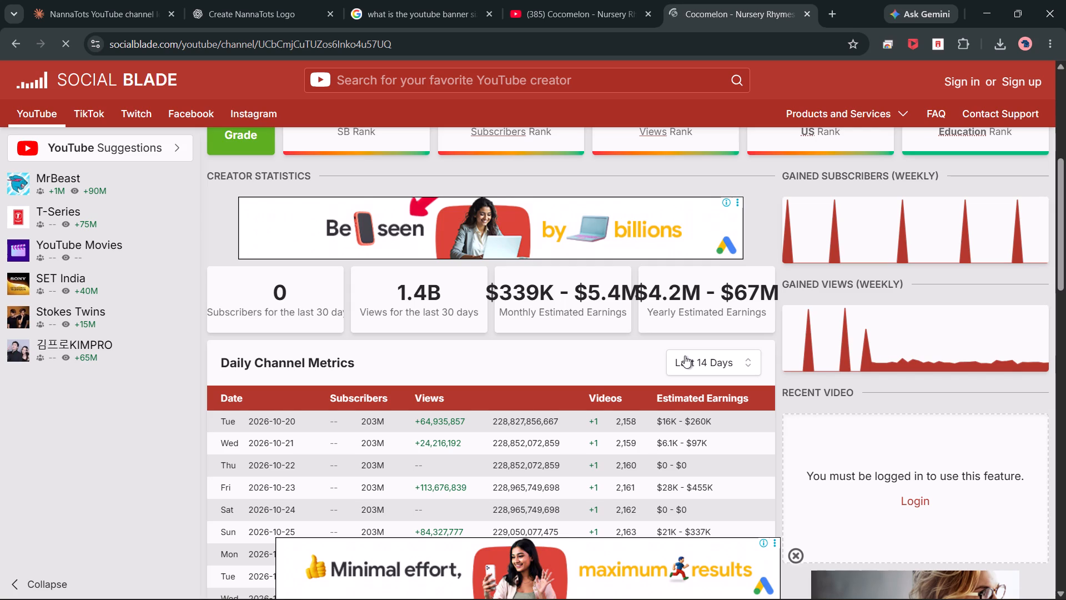
{"action": "scroll", "coordinate": [685, 356], "scroll_direction": "up", "scroll_amount": 3}
{"action": "scroll", "coordinate": [649, 462], "scroll_direction": "down", "scroll_amount": 2}
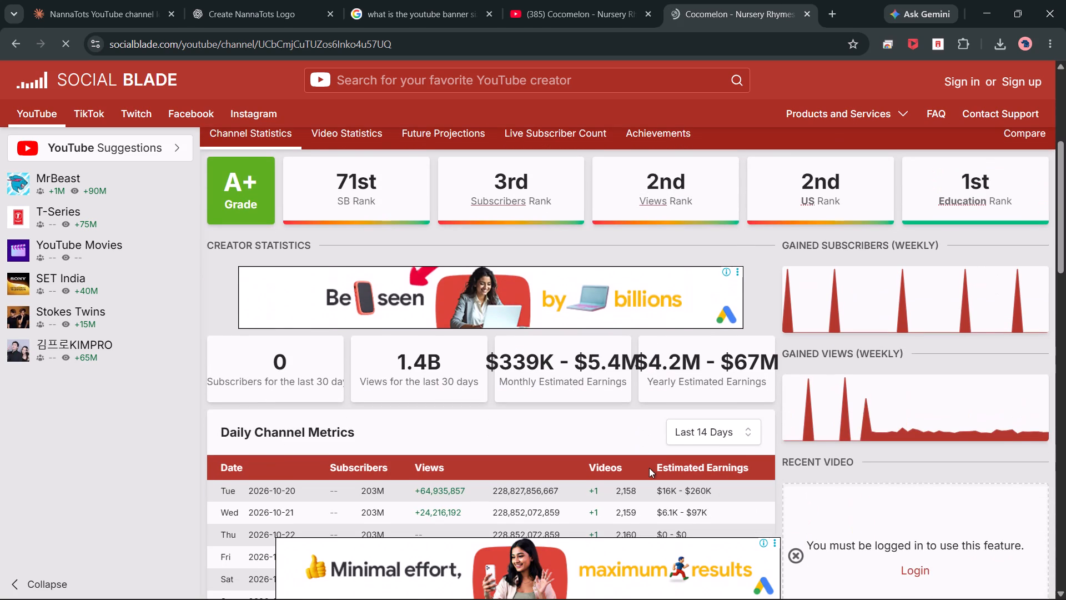
{"action": "scroll", "coordinate": [589, 444], "scroll_direction": "up", "scroll_amount": 1}
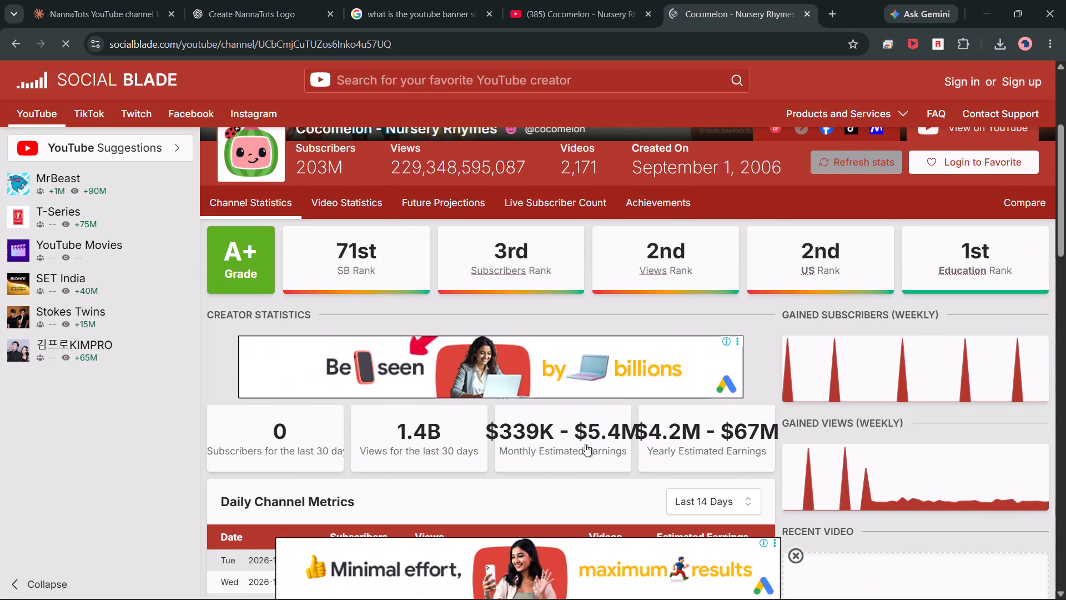
{"action": "scroll", "coordinate": [585, 444], "scroll_direction": "up", "scroll_amount": 2}
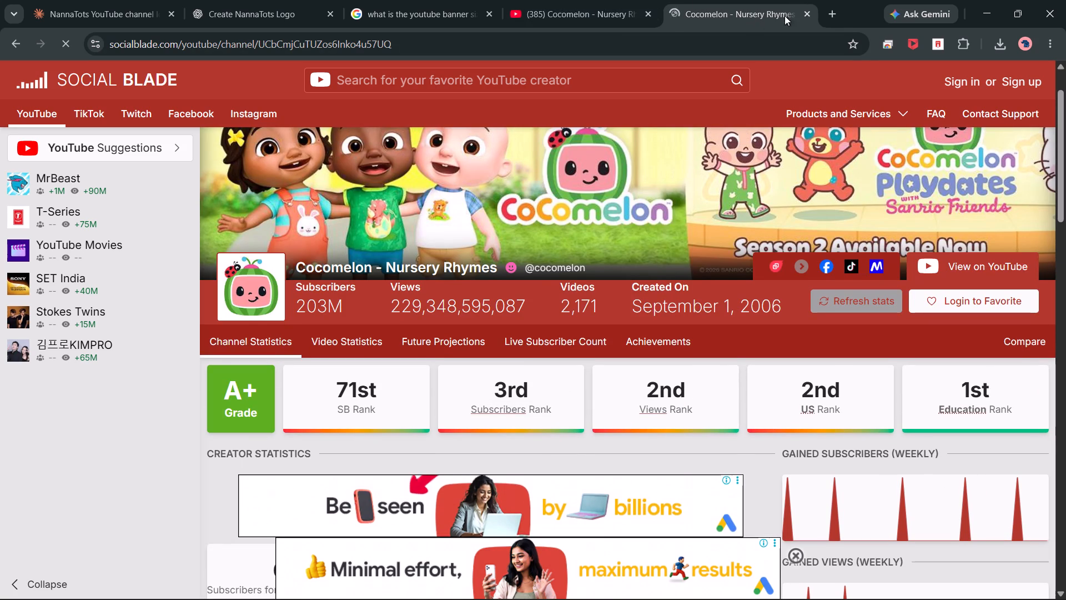
{"action": "left_click", "coordinate": [807, 16]}
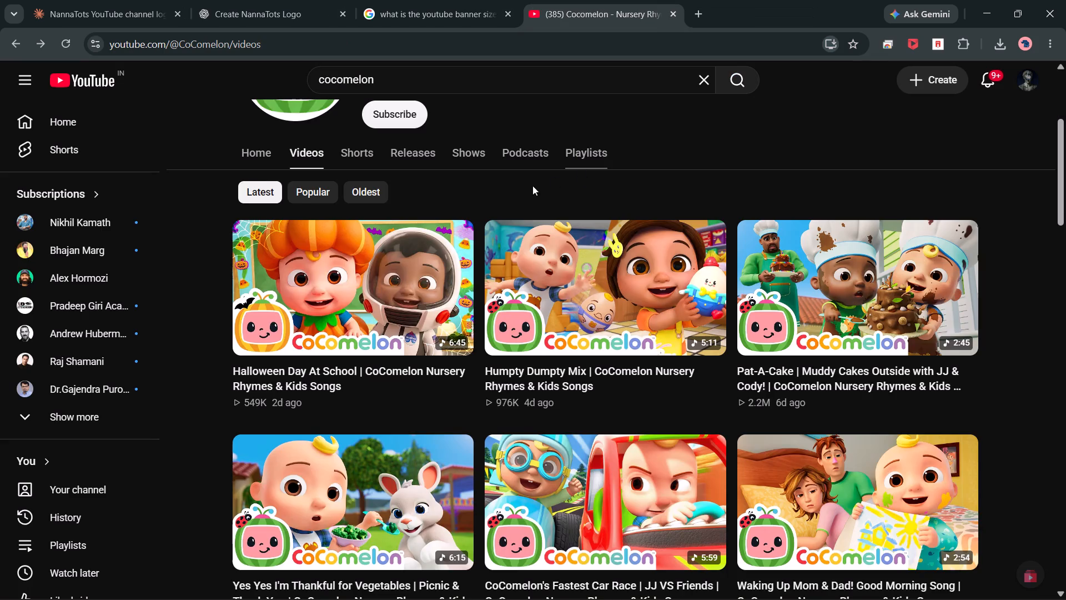
Search Google for "is cocomelon monetized" separately from the YouTube page, view the results and close them.
{"action": "scroll", "coordinate": [434, 217], "scroll_direction": "up", "scroll_amount": 4}
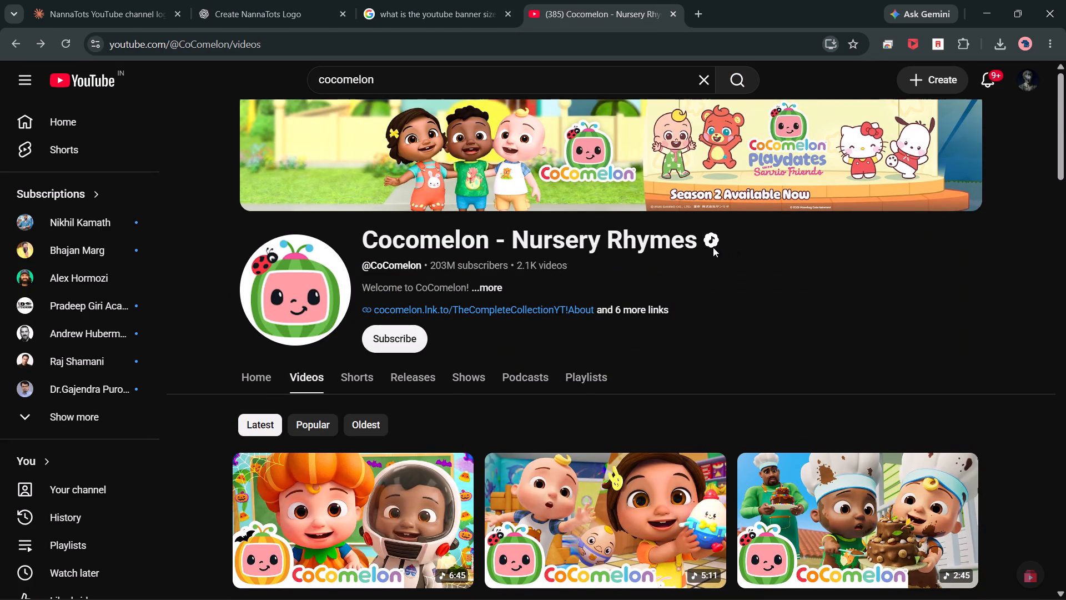
{"action": "left_click", "coordinate": [713, 247]}
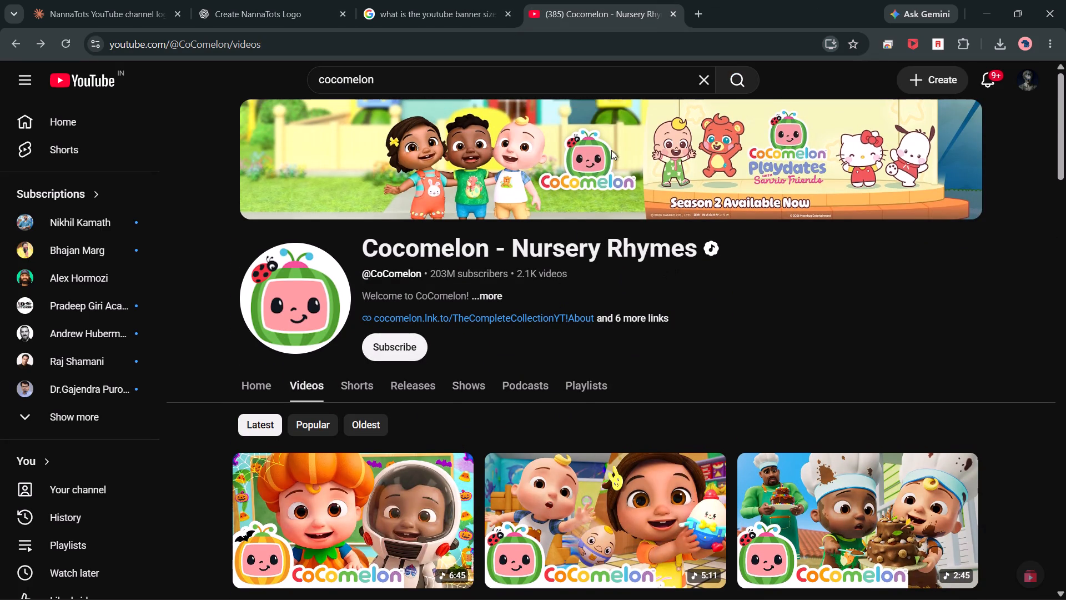
{"action": "left_click", "coordinate": [706, 21]}
{"action": "left_click", "coordinate": [705, 17]}
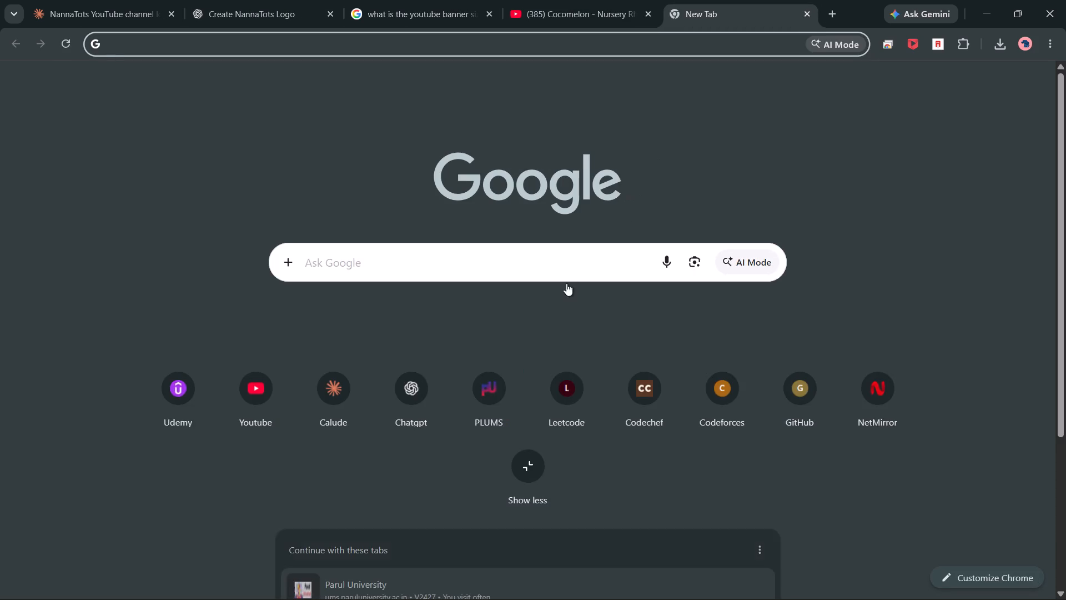
{"action": "left_click", "coordinate": [565, 276]}
{"action": "type", "text": "is cocom"}
{"action": "key", "text": "e"}
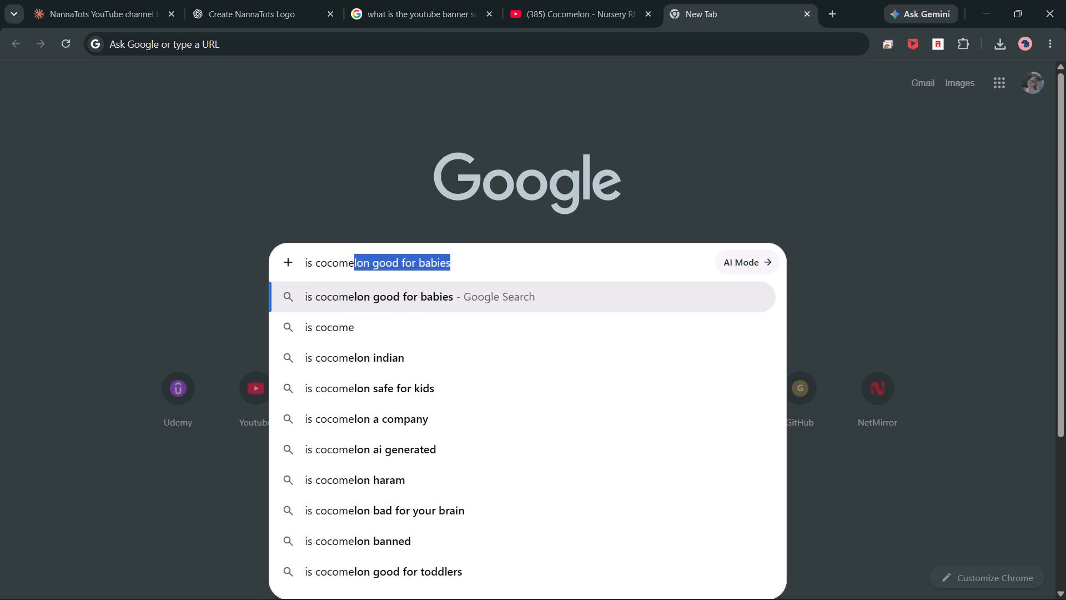
{"action": "type", "text": "lon"}
{"action": "key", "text": "space"}
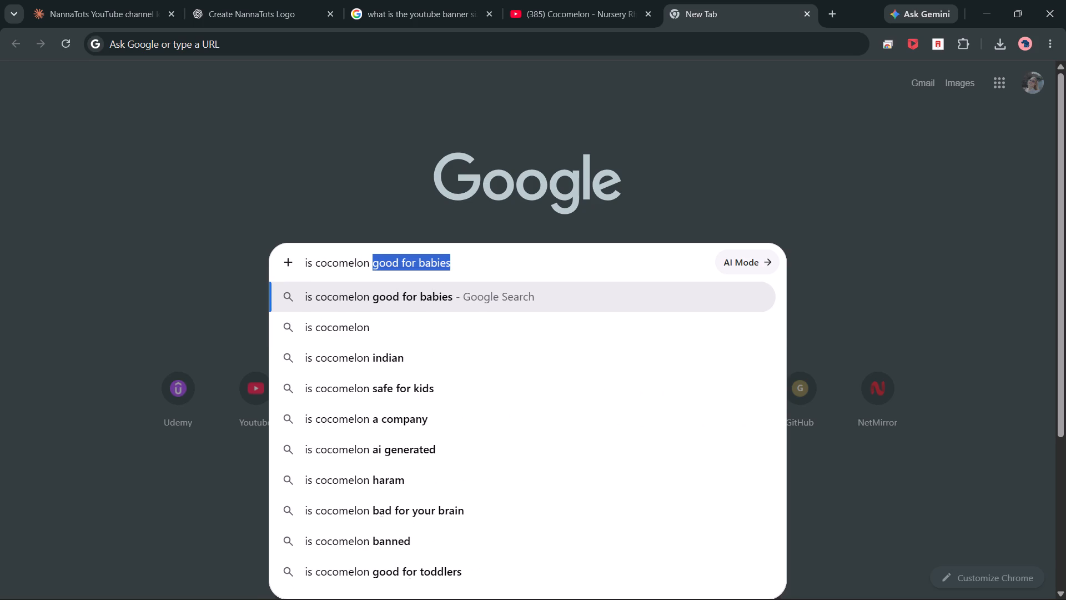
{"action": "key", "text": "m"}
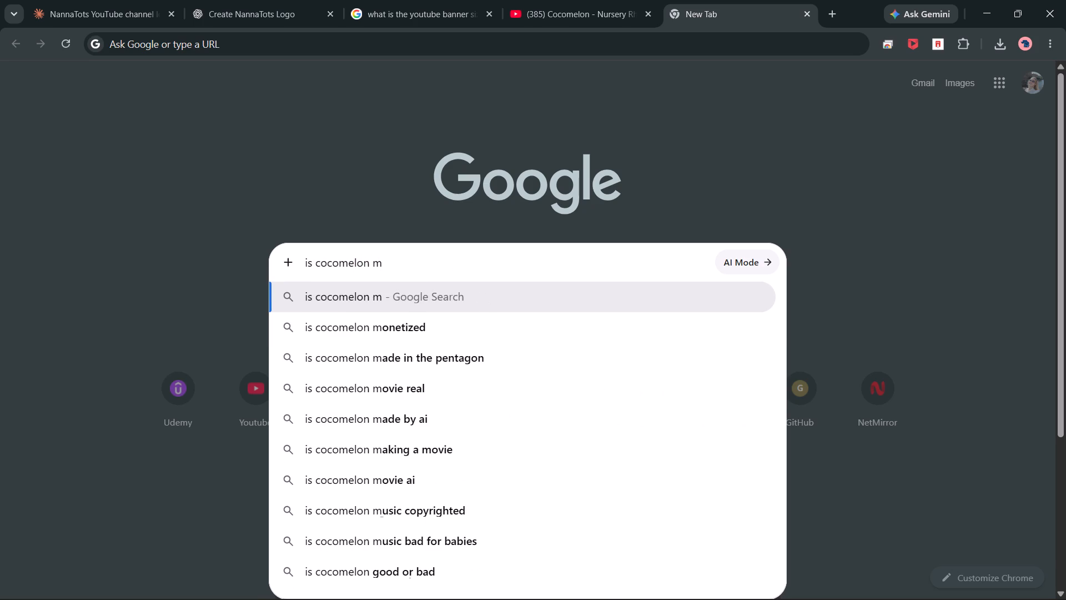
{"action": "left_click", "coordinate": [455, 326]}
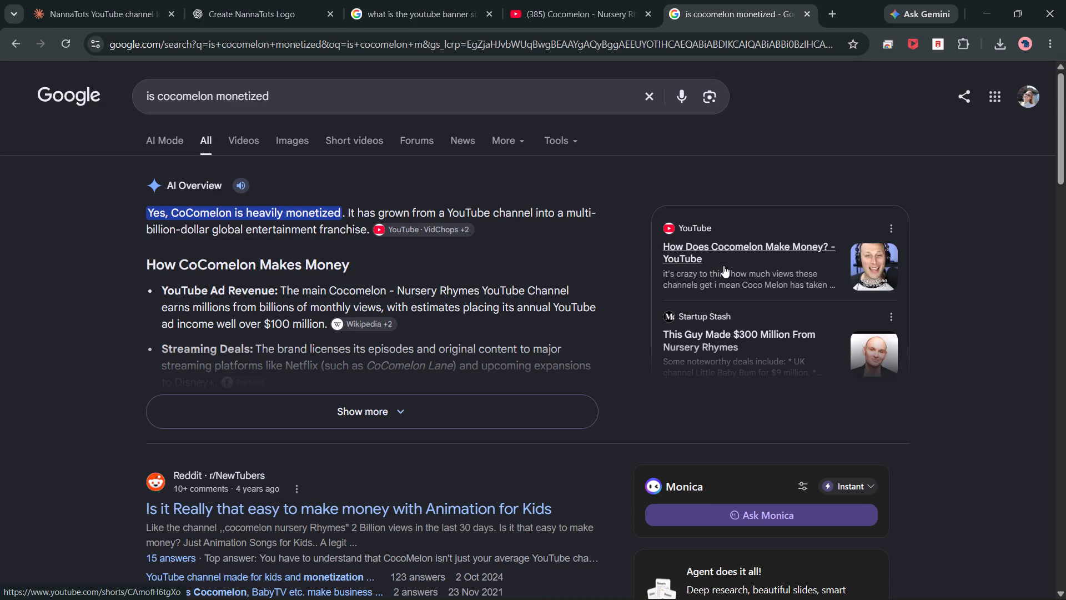
{"action": "left_click", "coordinate": [806, 12]}
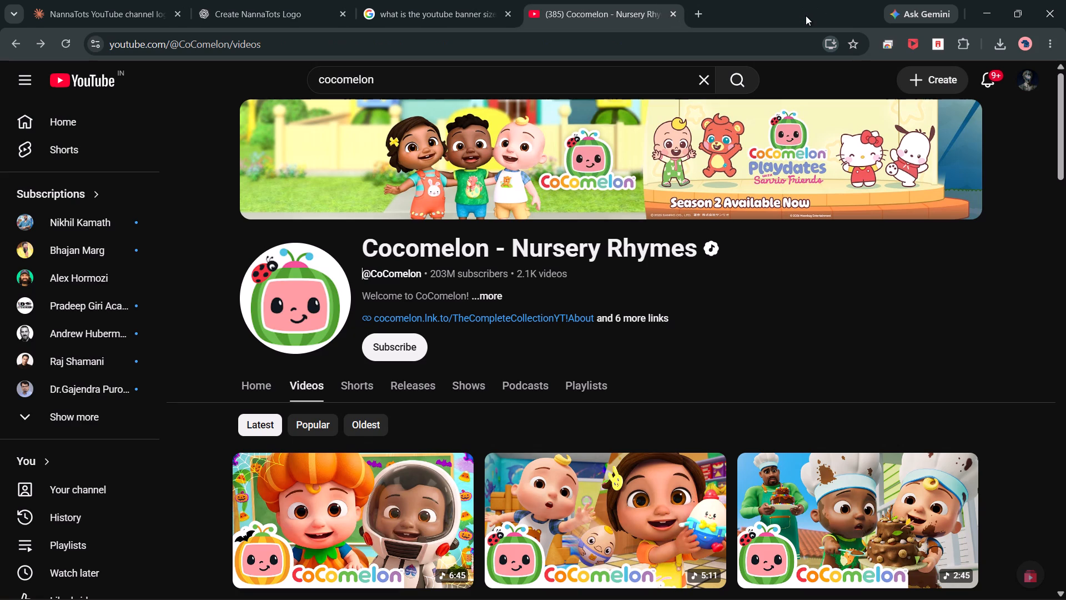
View the Cocomelon channel's podcasts, return to its videos and sort them by popular.
{"action": "left_click", "coordinate": [501, 384]}
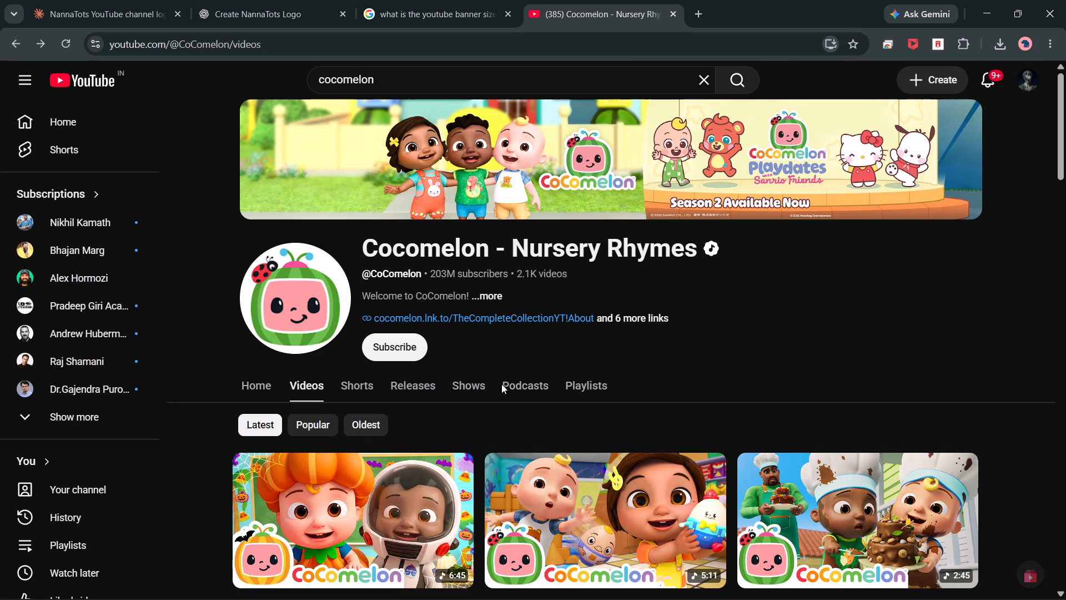
{"action": "left_click", "coordinate": [508, 387]}
{"action": "scroll", "coordinate": [508, 385], "scroll_direction": "down", "scroll_amount": 2}
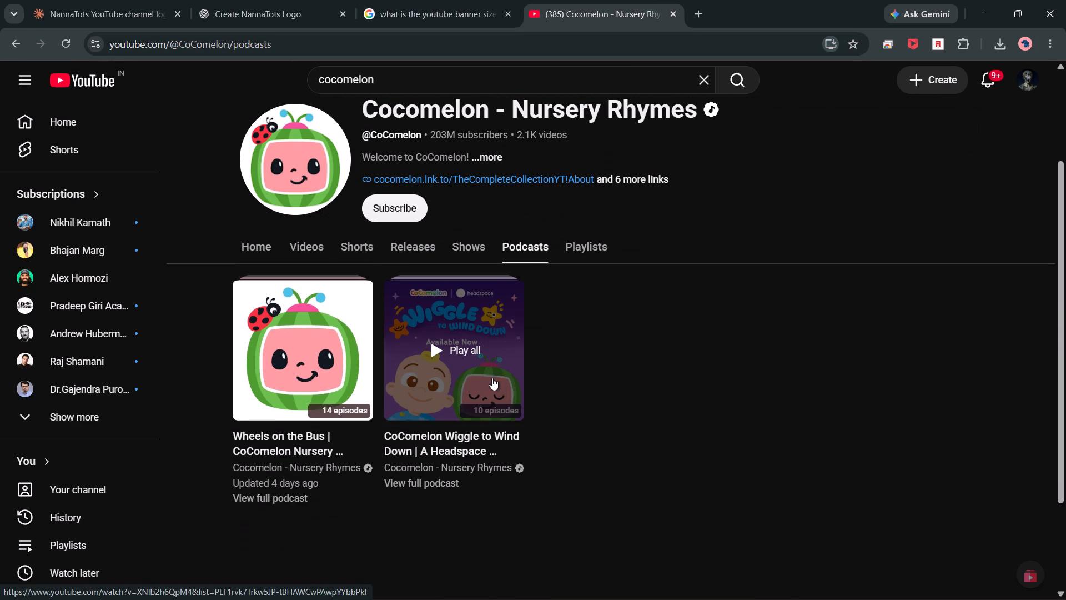
{"action": "left_click", "coordinate": [318, 245]}
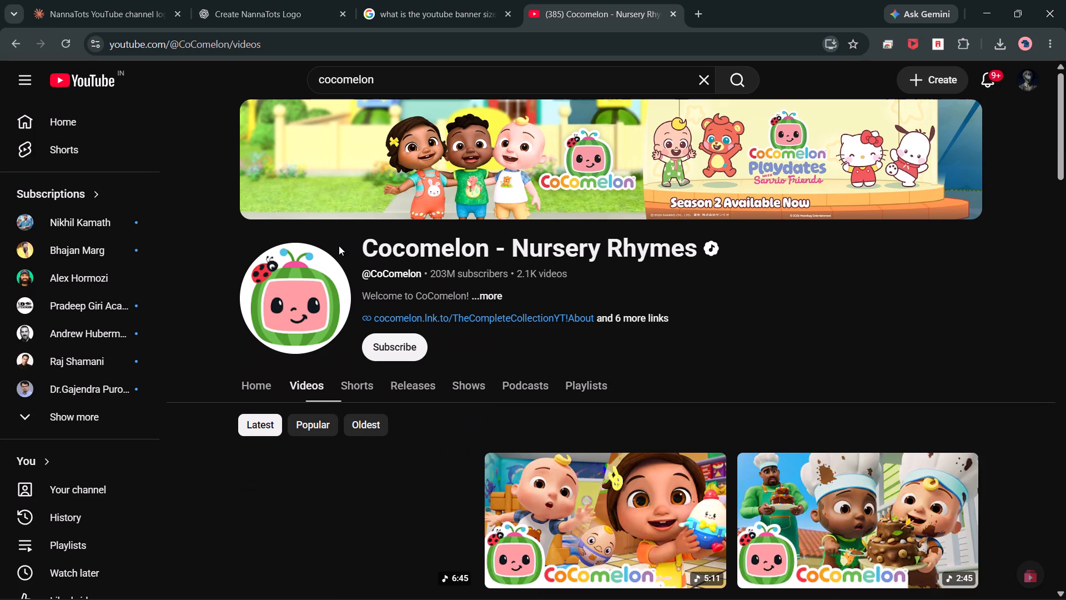
{"action": "scroll", "coordinate": [363, 273], "scroll_direction": "down", "scroll_amount": 4}
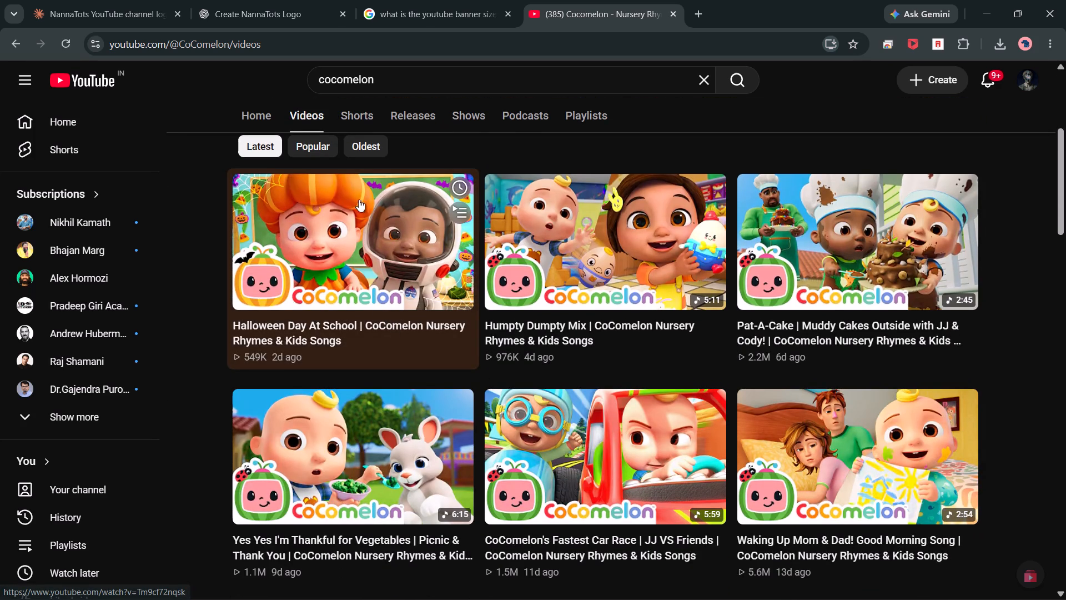
{"action": "left_click", "coordinate": [339, 145]}
{"action": "left_click", "coordinate": [325, 147]}
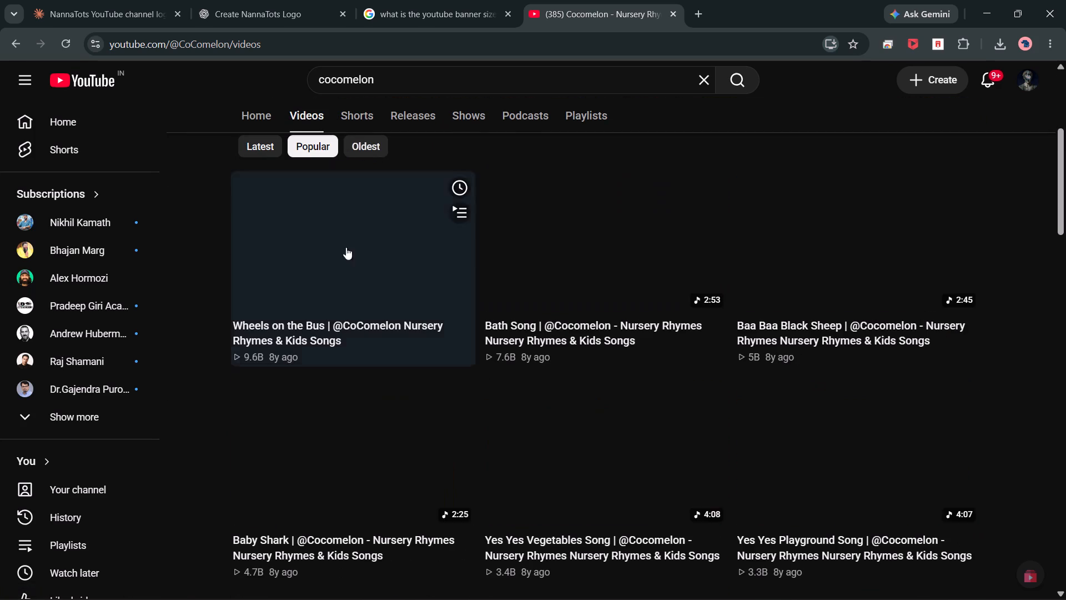
Play the channel's JJ's Halloween Short and the one following it, and return to browse the popular videos.
{"action": "left_click", "coordinate": [359, 113]}
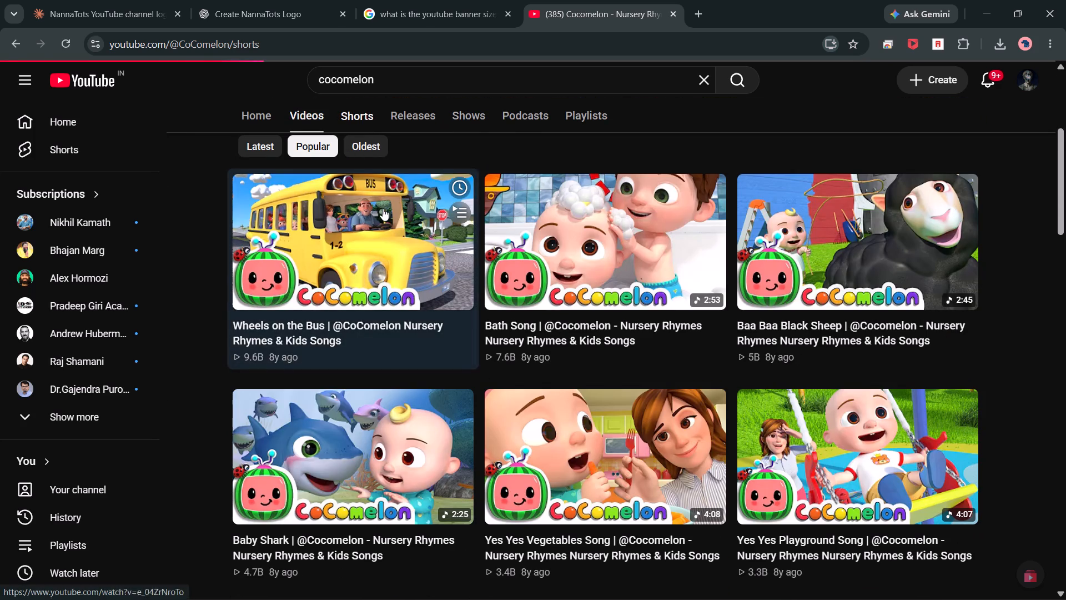
{"action": "scroll", "coordinate": [397, 391], "scroll_direction": "down", "scroll_amount": 3}
{"action": "left_click", "coordinate": [332, 371]}
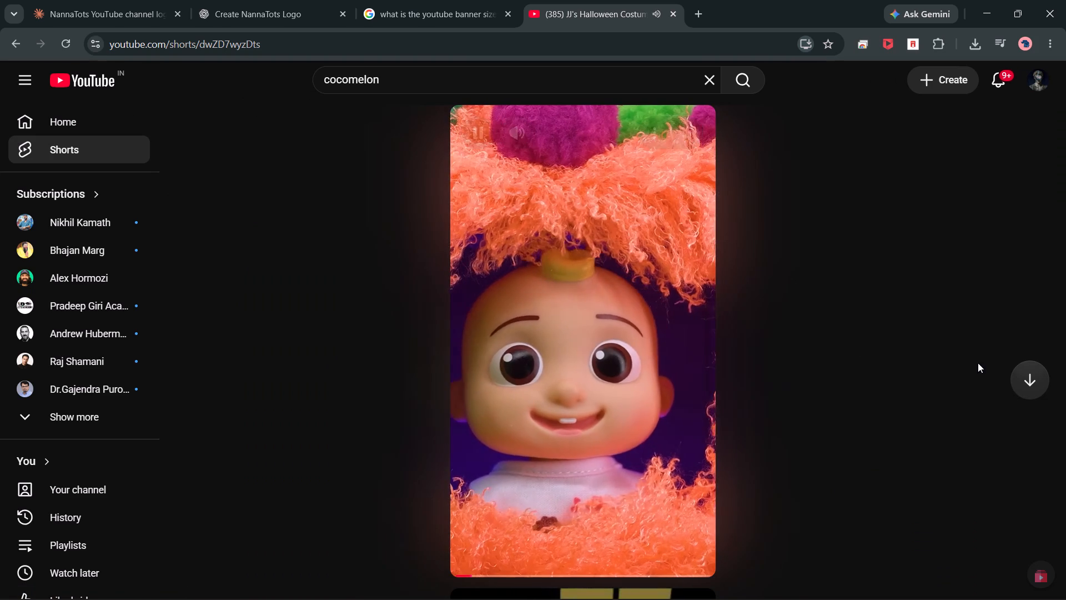
{"action": "left_click", "coordinate": [1029, 376]}
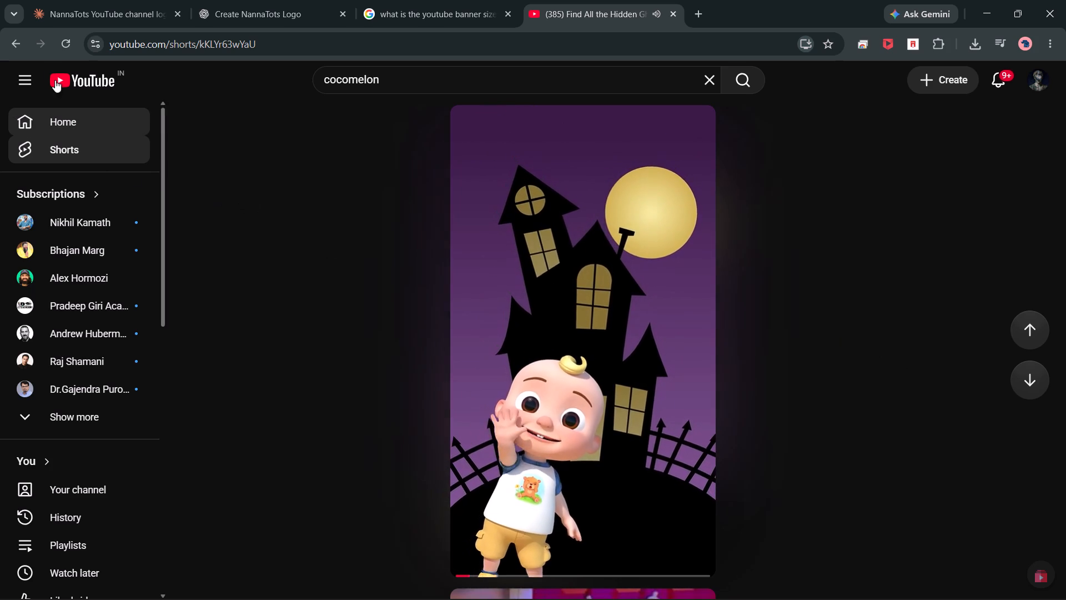
{"action": "left_click", "coordinate": [17, 44]}
{"action": "left_click", "coordinate": [301, 382]}
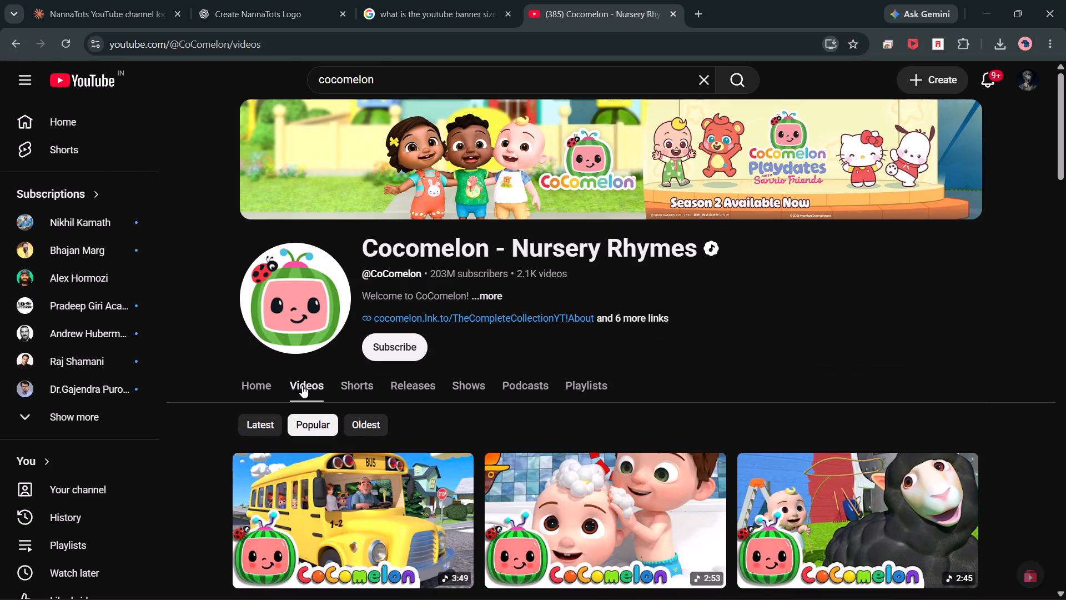
{"action": "scroll", "coordinate": [550, 298], "scroll_direction": "down", "scroll_amount": 4}
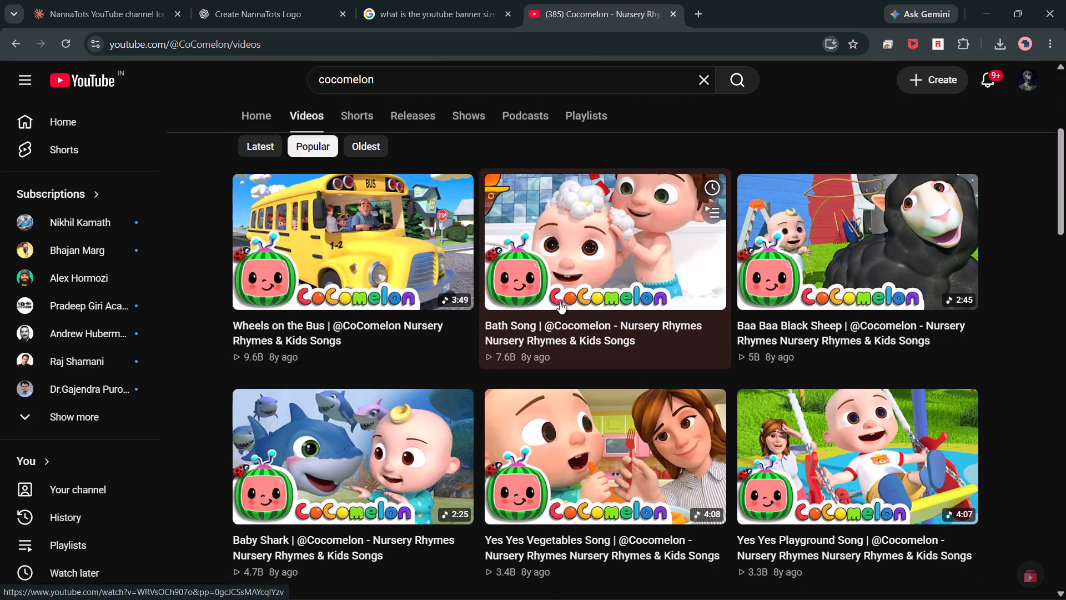
{"action": "scroll", "coordinate": [560, 302], "scroll_direction": "down", "scroll_amount": 5}
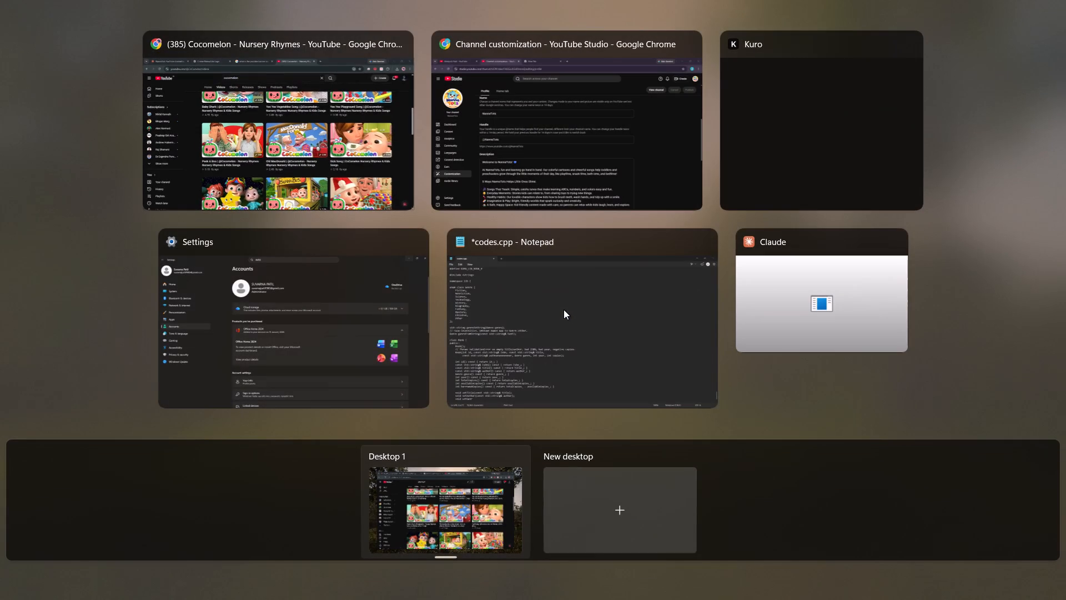
Switch to the YouTube Studio window and review the NannaTots profile's description, links, contact info and video watermark settings.
{"action": "left_click", "coordinate": [591, 93]}
{"action": "scroll", "coordinate": [480, 343], "scroll_direction": "down", "scroll_amount": 2}
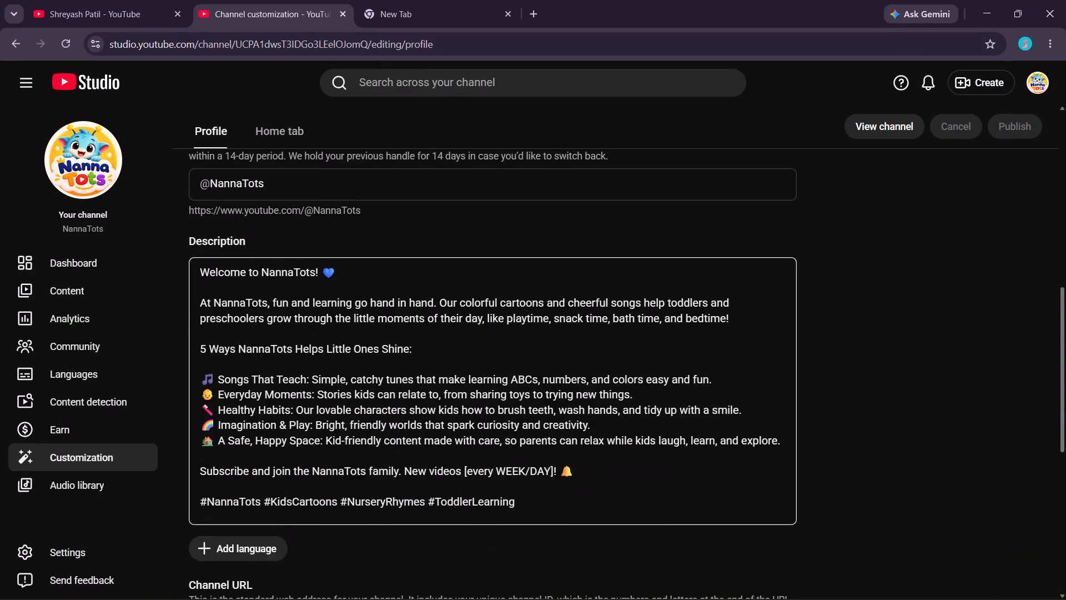
{"action": "scroll", "coordinate": [477, 366], "scroll_direction": "down", "scroll_amount": 11}
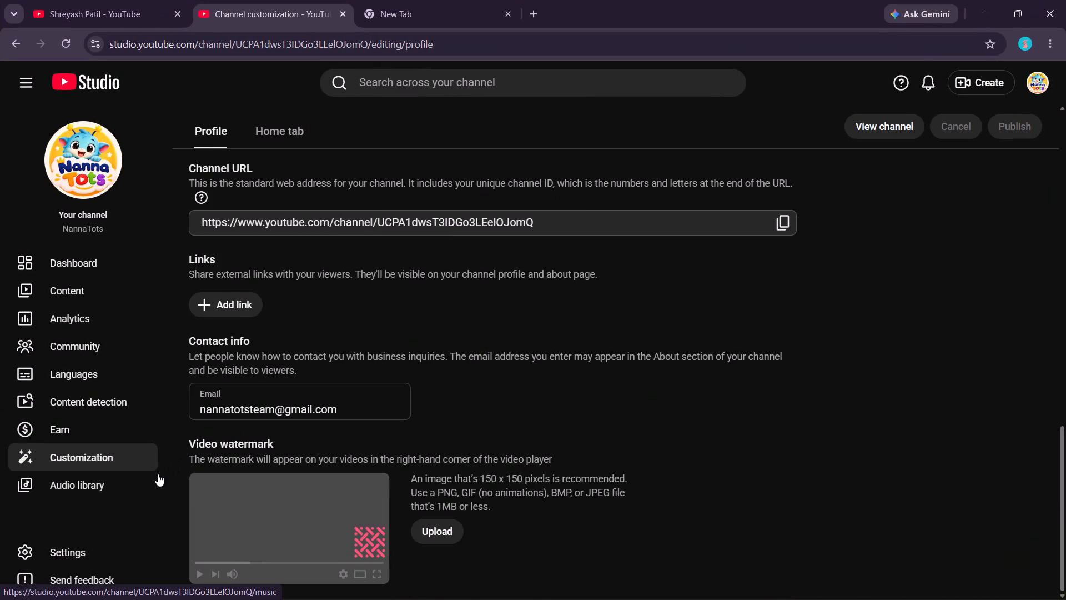
View the audio library and the copyright removal requests under content detection for the NannaTots channel.
{"action": "left_click", "coordinate": [135, 486]}
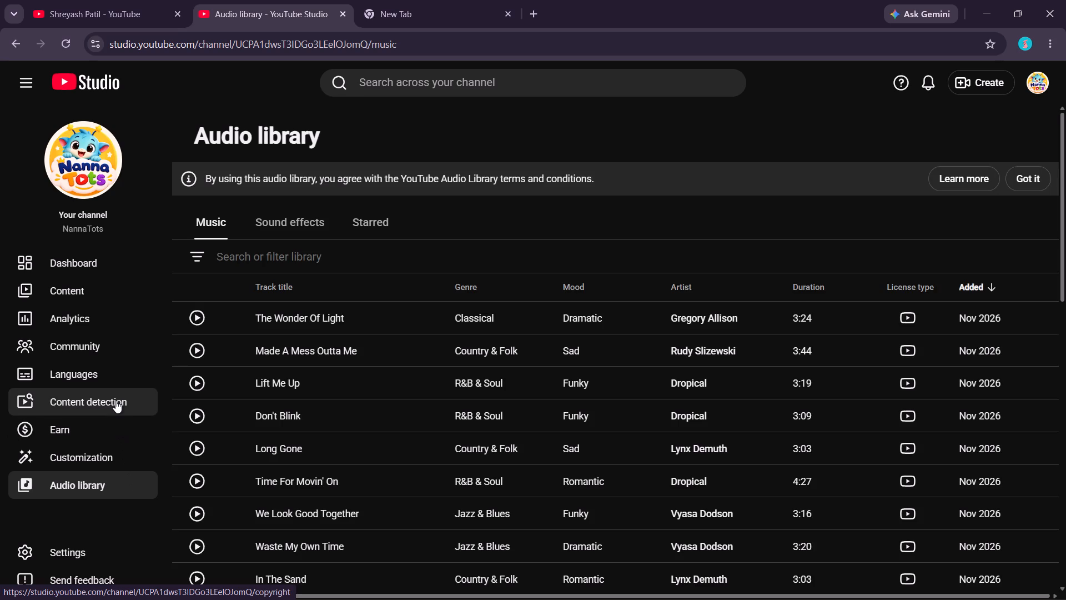
{"action": "left_click", "coordinate": [115, 401]}
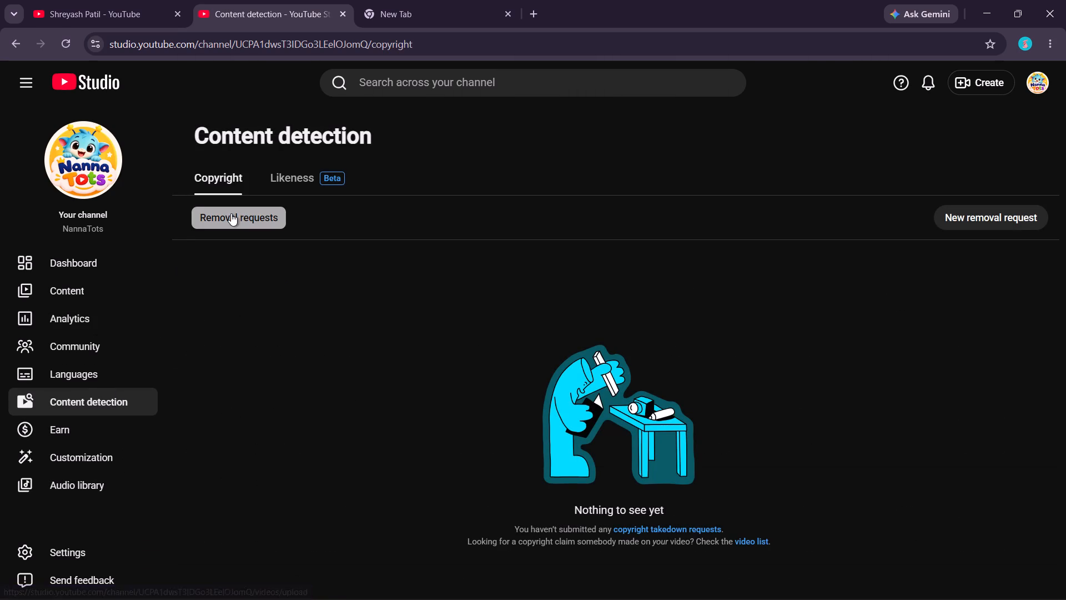
{"action": "left_click", "coordinate": [231, 213]}
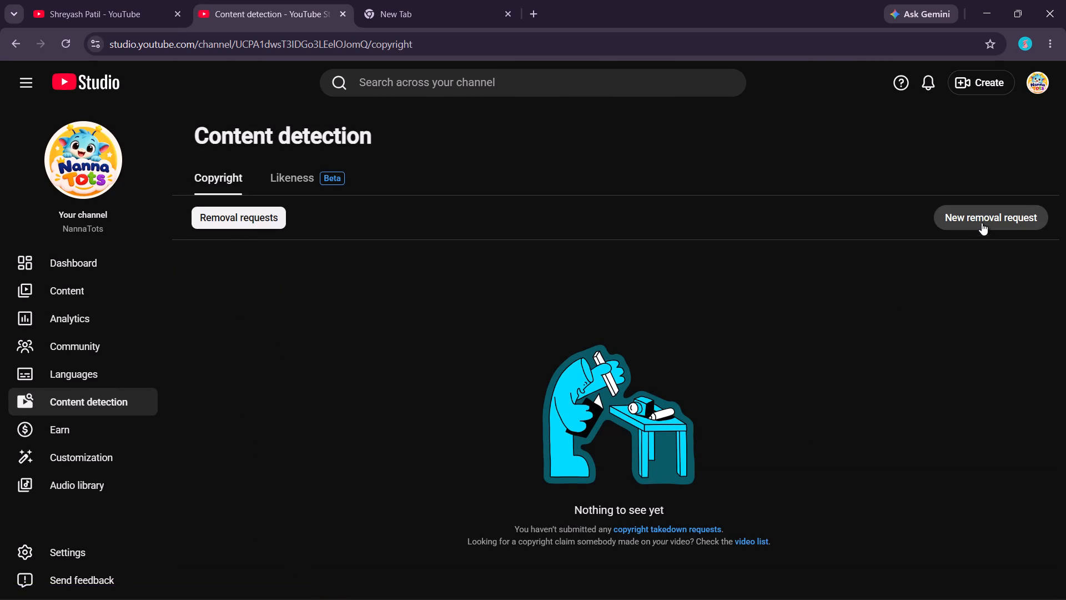
View the NannaTots channel analytics, looking through its trends, audience and content sections.
{"action": "left_click", "coordinate": [81, 318]}
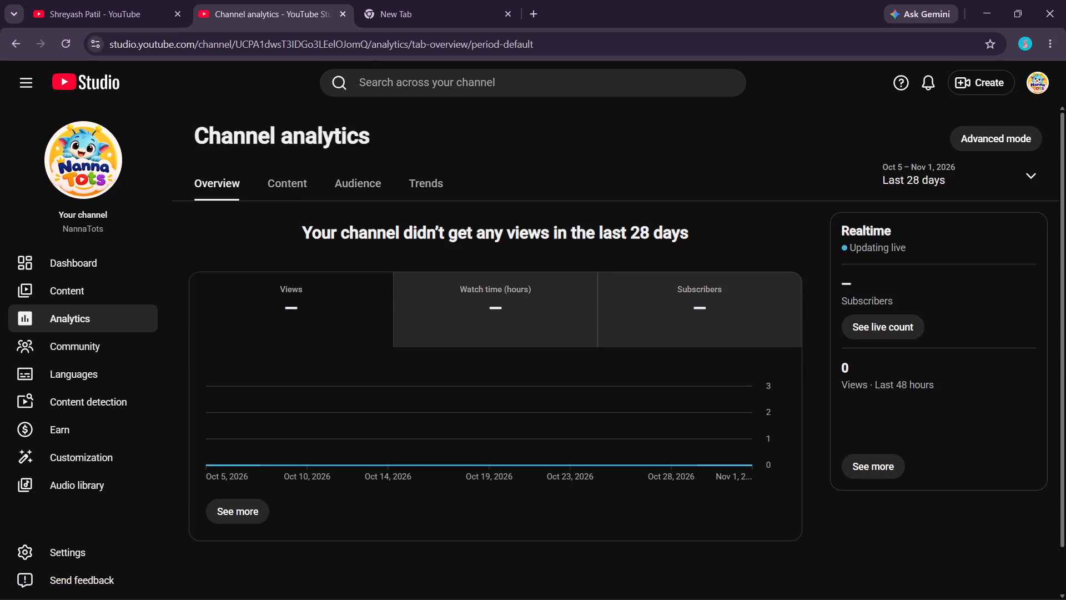
{"action": "left_click", "coordinate": [431, 184]}
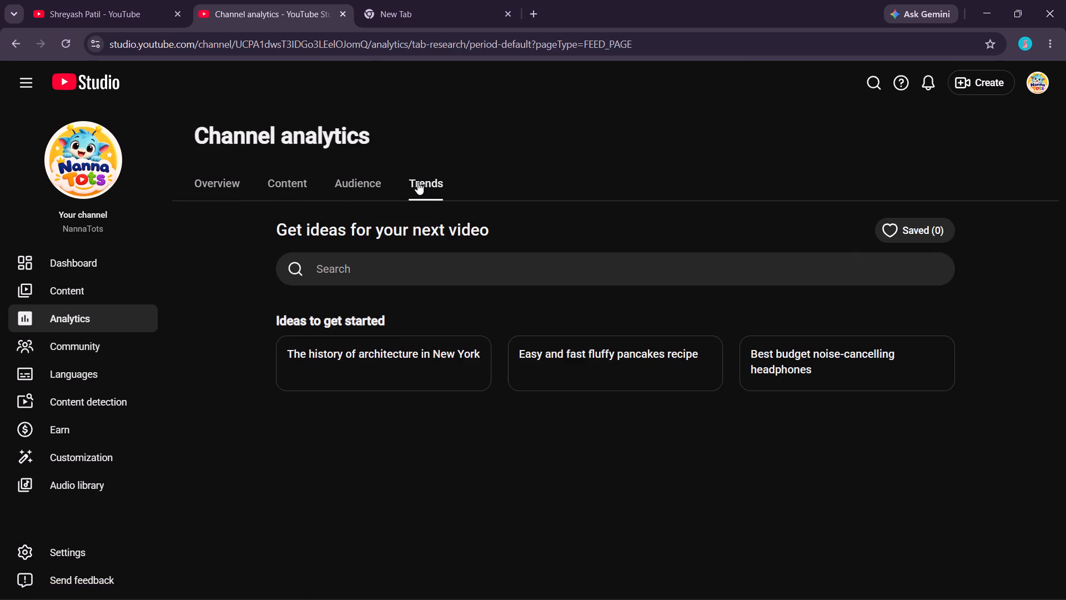
{"action": "left_click", "coordinate": [364, 190]}
{"action": "left_click", "coordinate": [315, 182]}
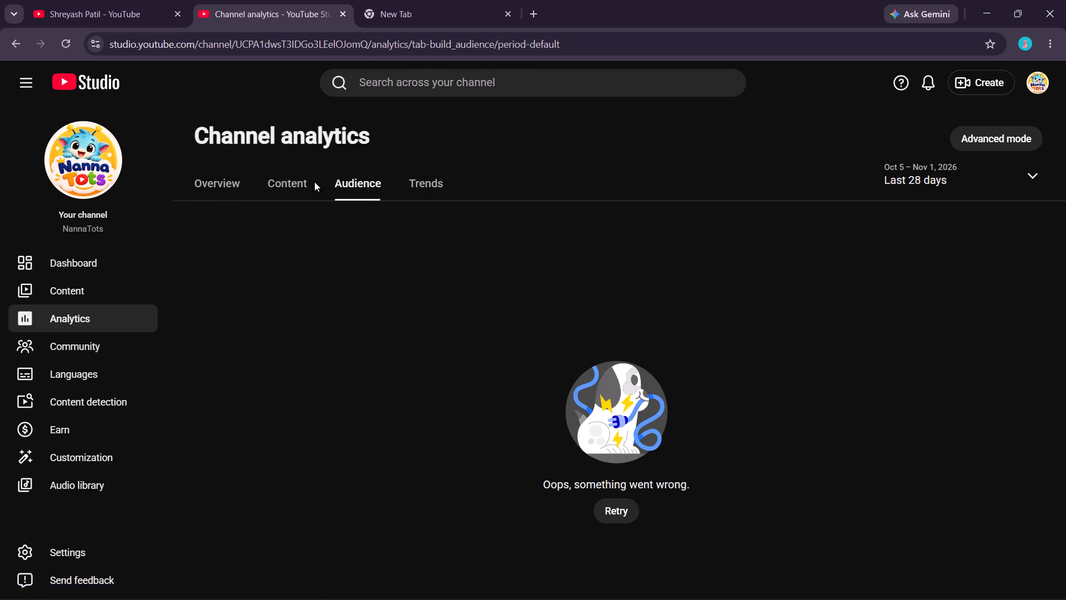
{"action": "left_click", "coordinate": [310, 182]}
{"action": "left_click", "coordinate": [299, 182]}
Look through the channel's dashboard, content, community, earning and audio library pages, closing the feedback form without sending anything.
{"action": "left_click", "coordinate": [119, 272]}
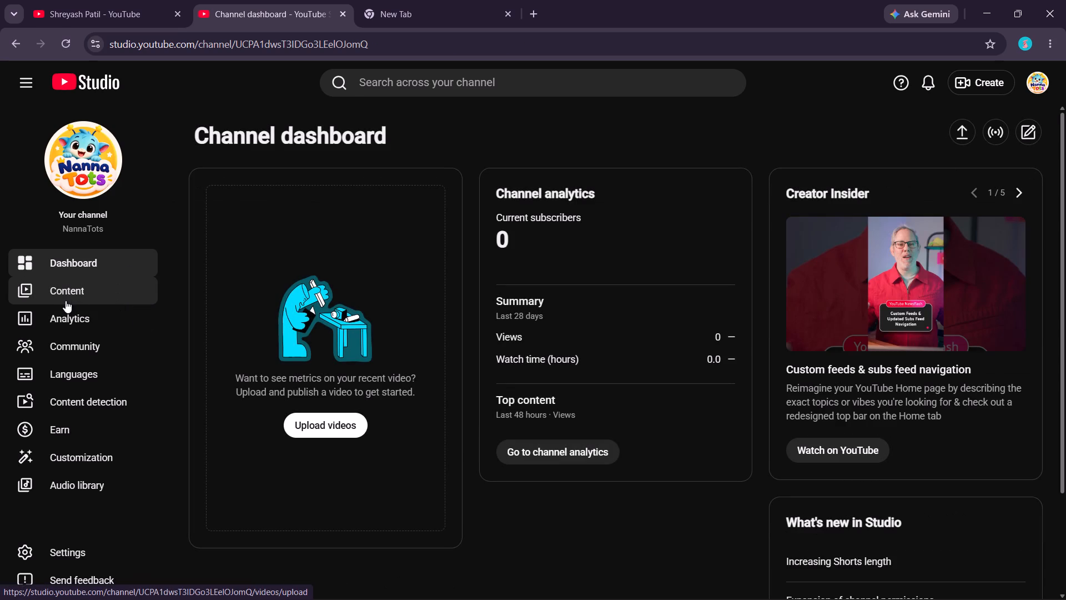
{"action": "left_click", "coordinate": [66, 302]}
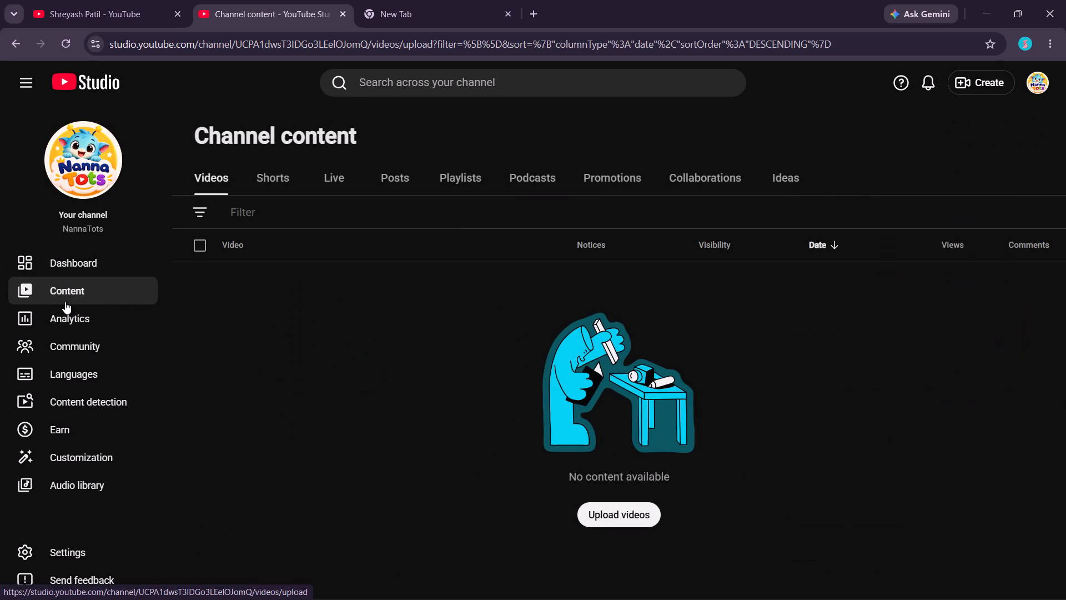
{"action": "left_click", "coordinate": [64, 337]}
{"action": "left_click", "coordinate": [64, 433]}
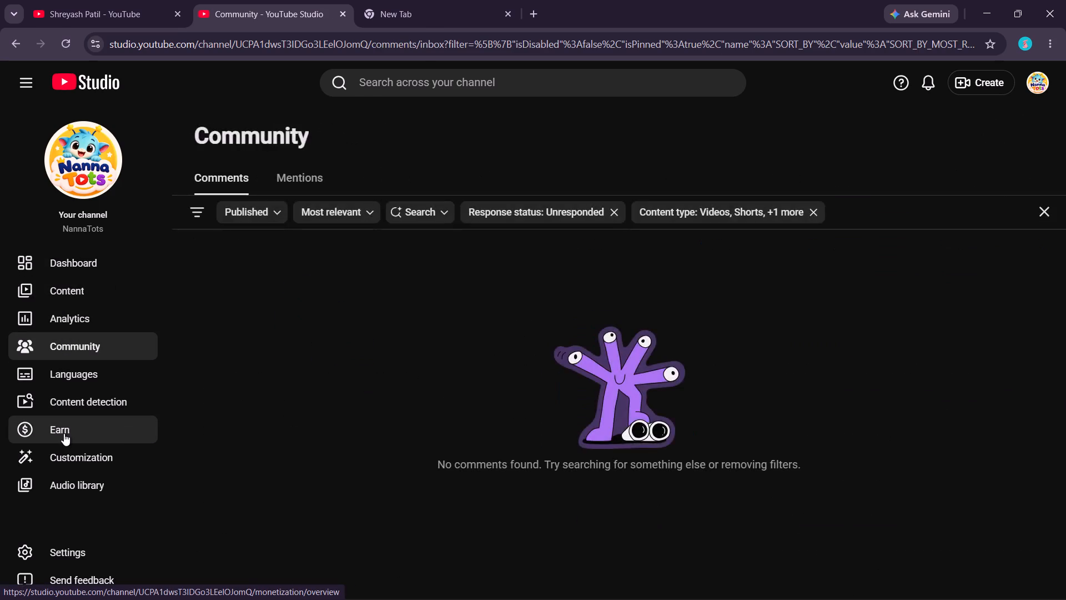
{"action": "left_click", "coordinate": [68, 486]}
{"action": "scroll", "coordinate": [68, 486], "scroll_direction": "down", "scroll_amount": 1}
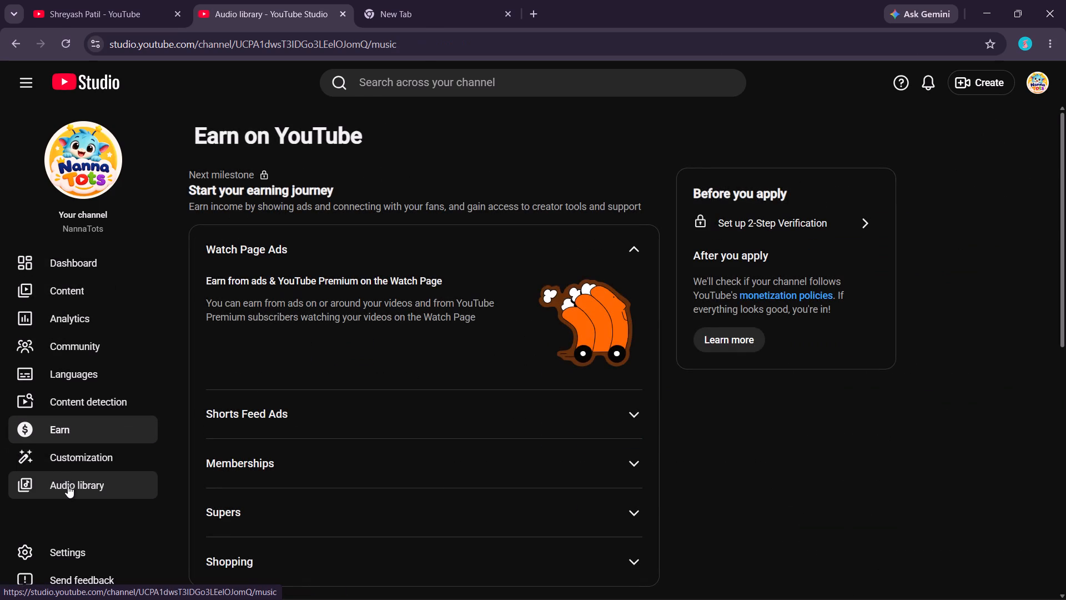
{"action": "scroll", "coordinate": [68, 486], "scroll_direction": "down", "scroll_amount": 1}
{"action": "left_click", "coordinate": [63, 566]}
{"action": "left_click", "coordinate": [57, 562]}
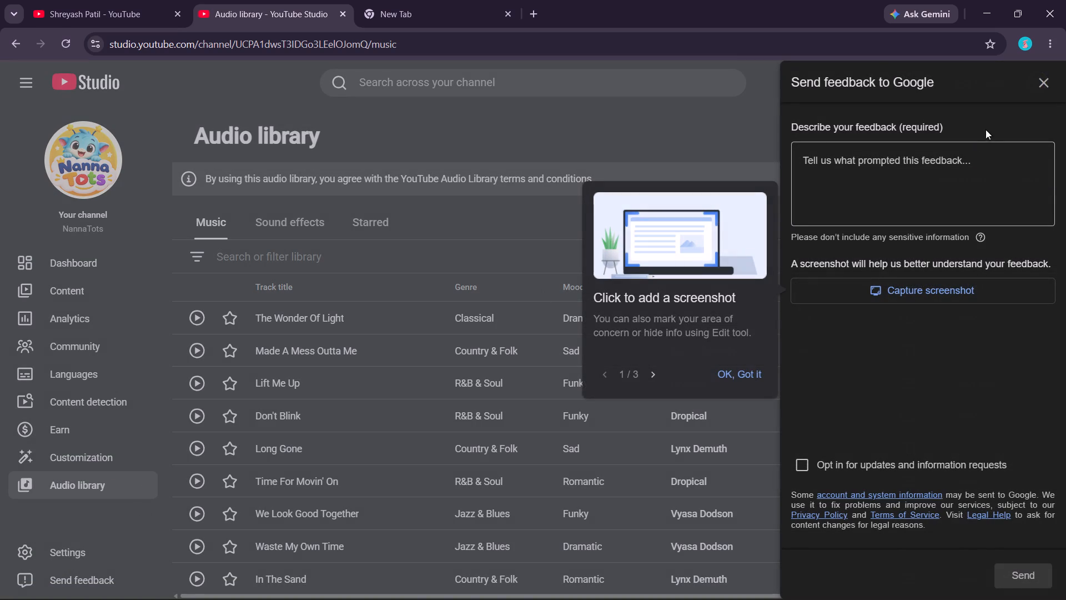
{"action": "left_click", "coordinate": [1043, 82]}
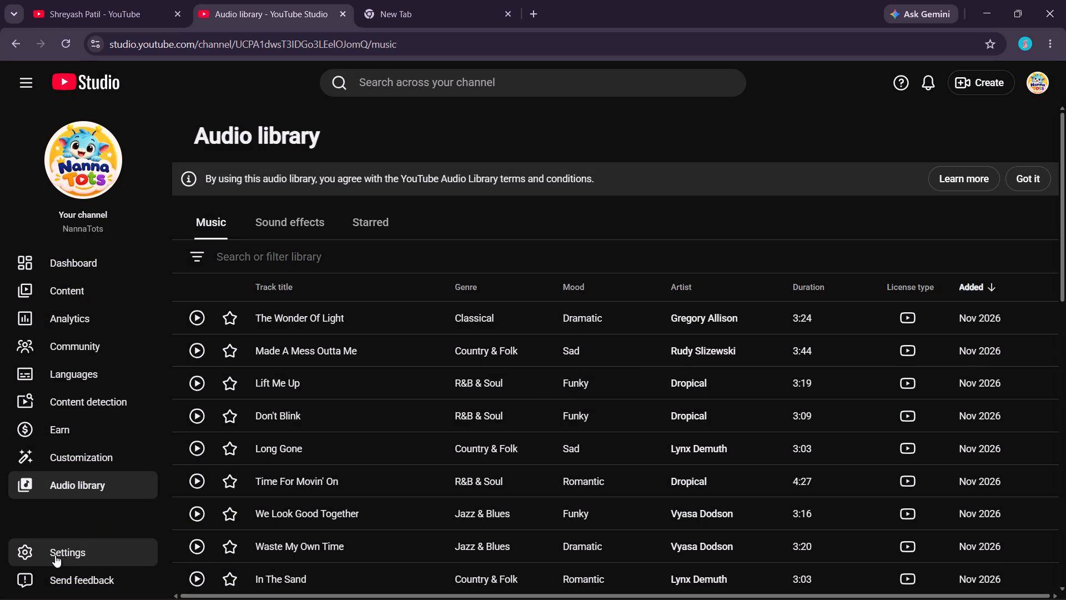
Review the NannaTots channel settings, covering the basic info and the advanced audience, captions, dubbing, ads, clips and AI training options.
{"action": "left_click", "coordinate": [55, 554]}
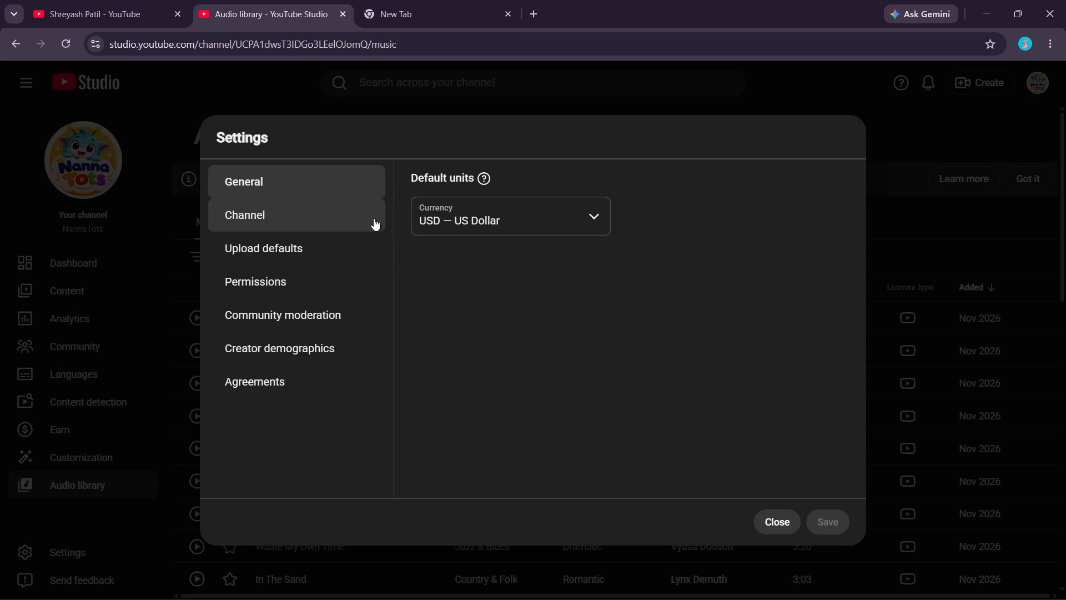
{"action": "left_click", "coordinate": [345, 209]}
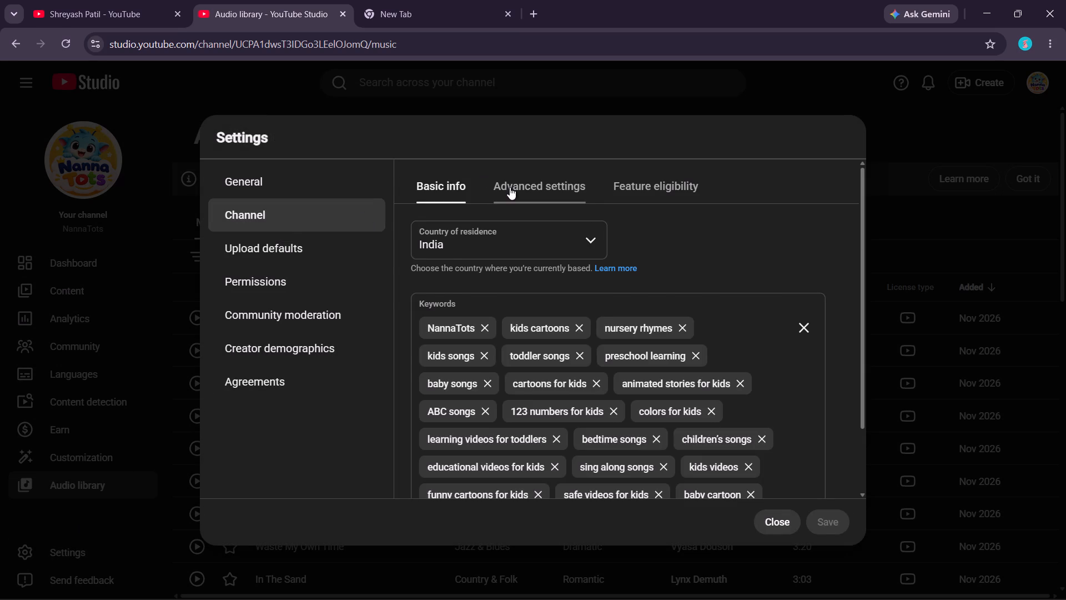
{"action": "left_click", "coordinate": [511, 187]}
{"action": "scroll", "coordinate": [511, 187], "scroll_direction": "down", "scroll_amount": 2}
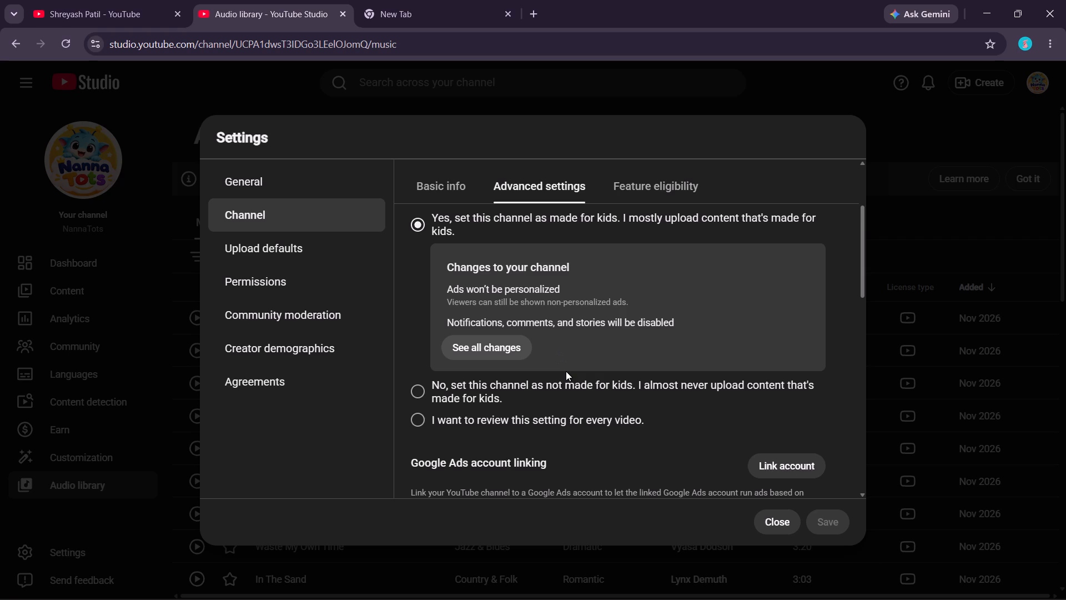
{"action": "scroll", "coordinate": [566, 371], "scroll_direction": "down", "scroll_amount": 5}
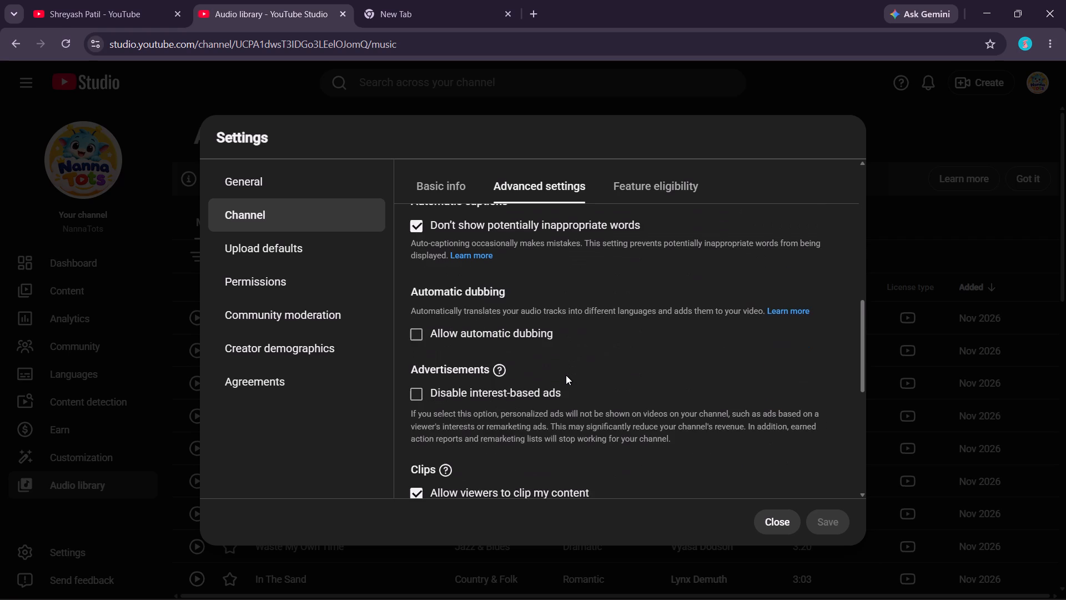
{"action": "scroll", "coordinate": [566, 375], "scroll_direction": "up", "scroll_amount": 1}
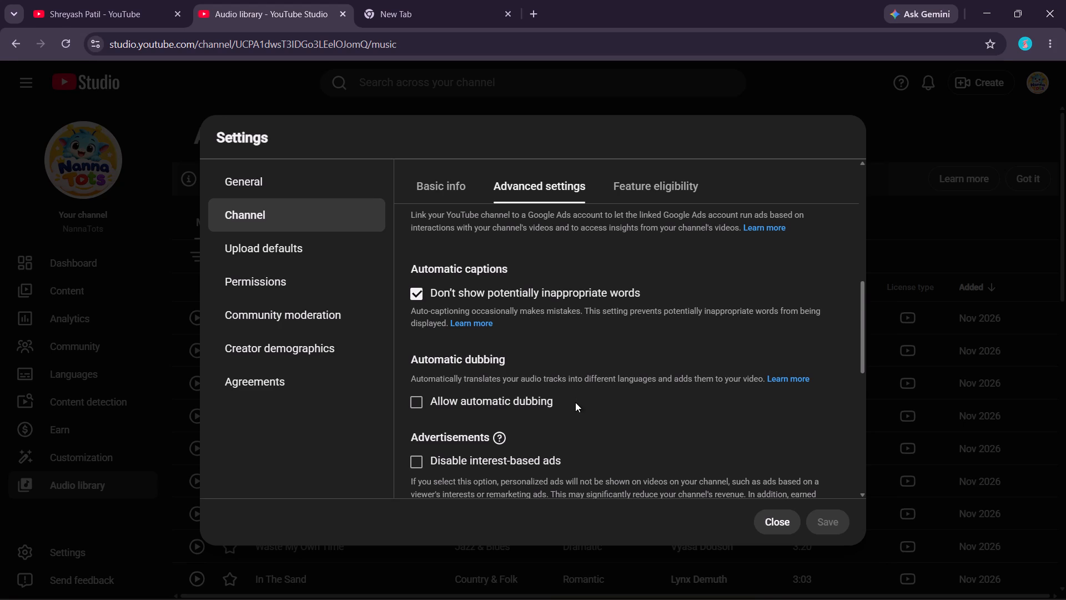
{"action": "scroll", "coordinate": [575, 403], "scroll_direction": "down", "scroll_amount": 4}
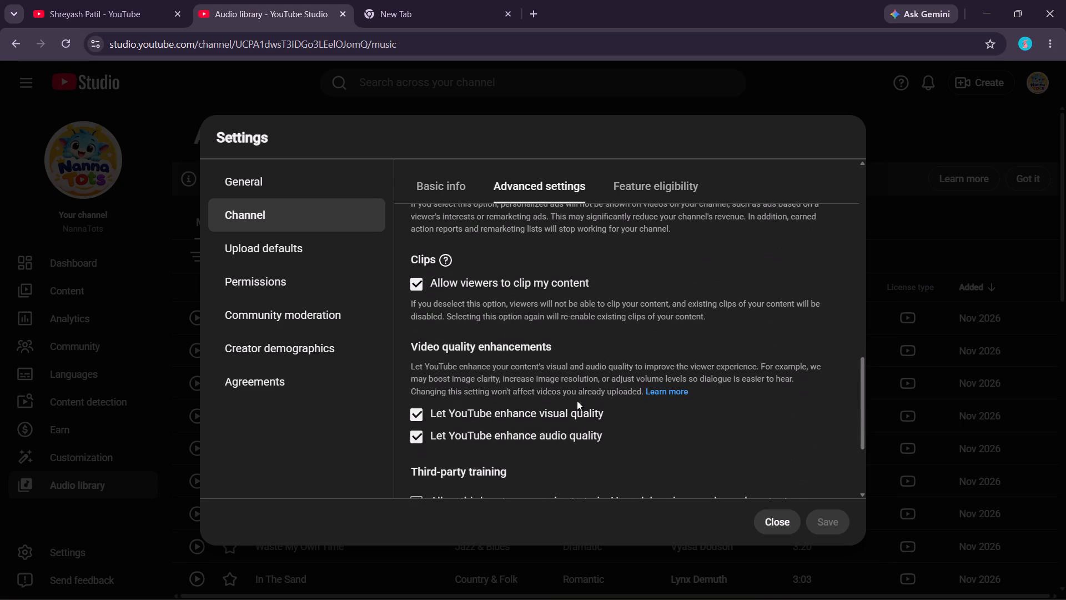
{"action": "scroll", "coordinate": [577, 401], "scroll_direction": "down", "scroll_amount": 1}
{"action": "scroll", "coordinate": [577, 401], "scroll_direction": "up", "scroll_amount": 1}
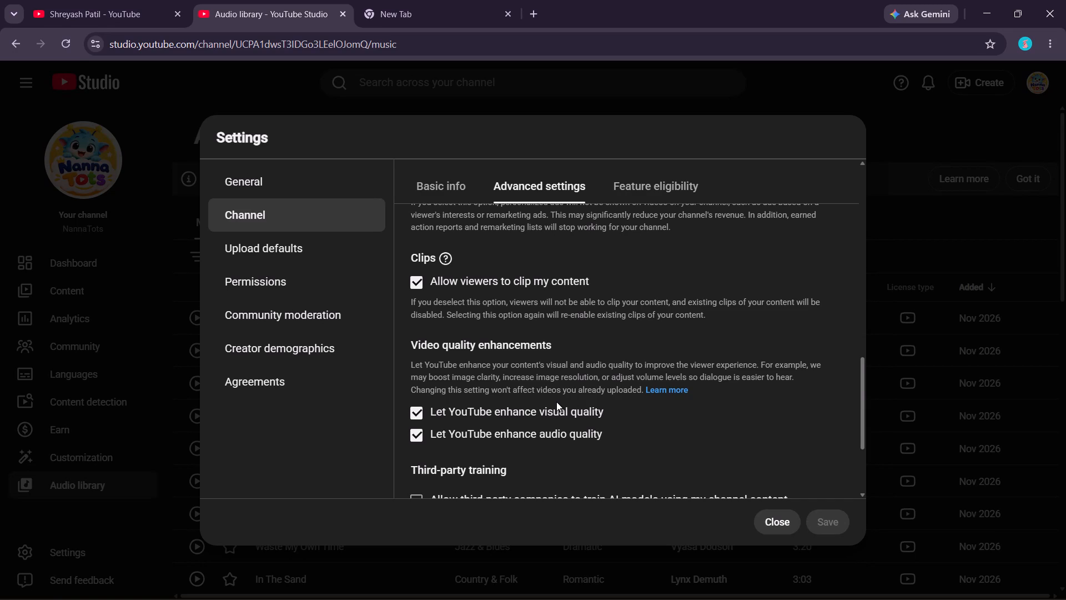
{"action": "scroll", "coordinate": [556, 402], "scroll_direction": "down", "scroll_amount": 3}
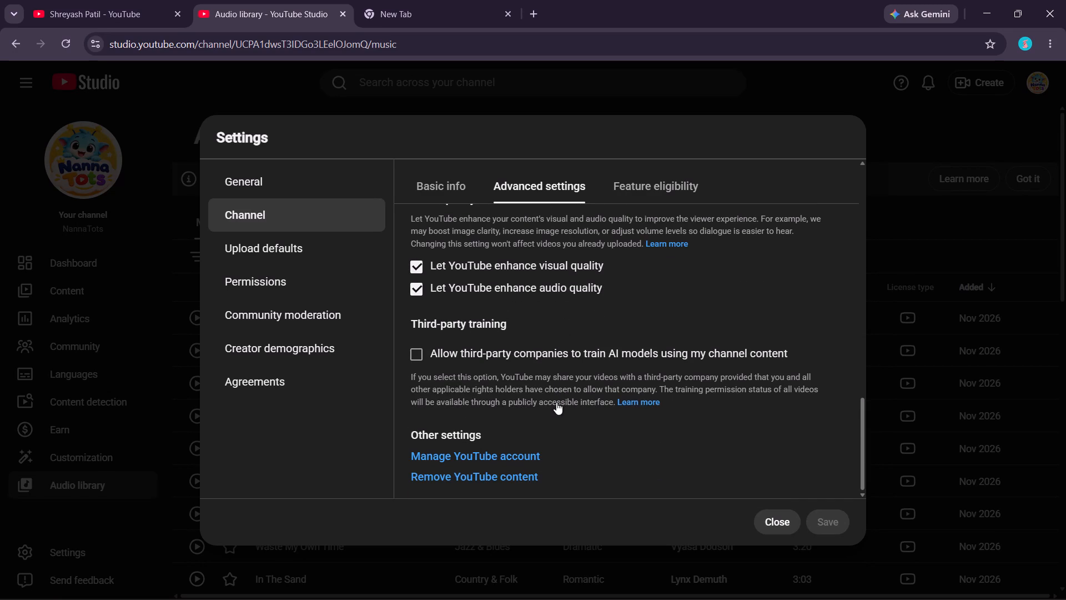
{"action": "scroll", "coordinate": [556, 402], "scroll_direction": "down", "scroll_amount": 2}
Check the channel's feature eligibility for standard, intermediate and advanced features.
{"action": "left_click", "coordinate": [653, 196]}
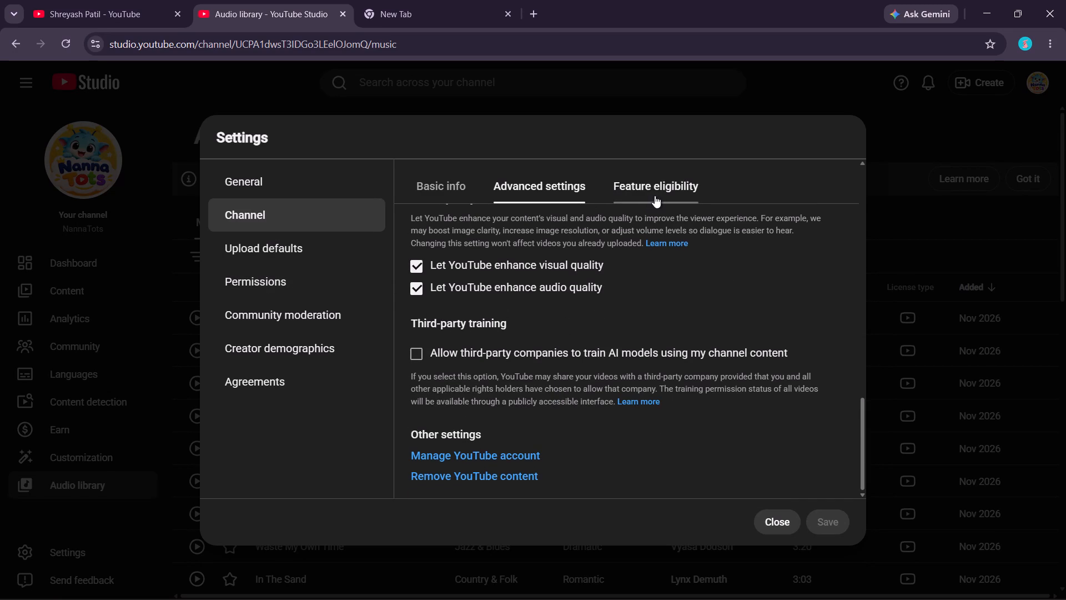
{"action": "left_click", "coordinate": [759, 411]}
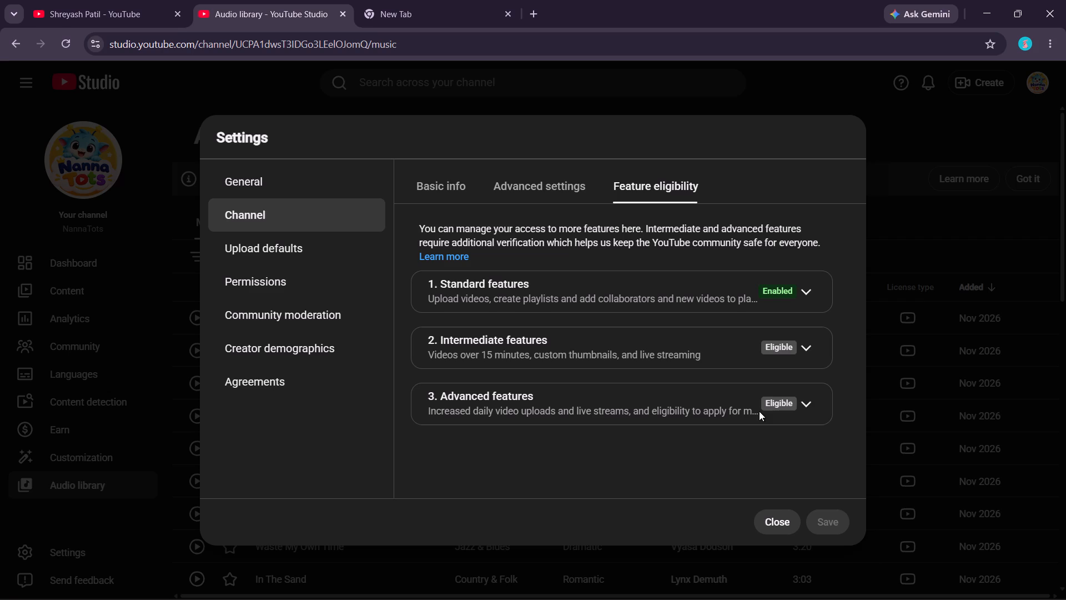
{"action": "left_click", "coordinate": [782, 404]}
Switch to the window with the Cocomelon channel and browse its videos sorted by latest.
{"action": "left_click", "coordinate": [593, 114]}
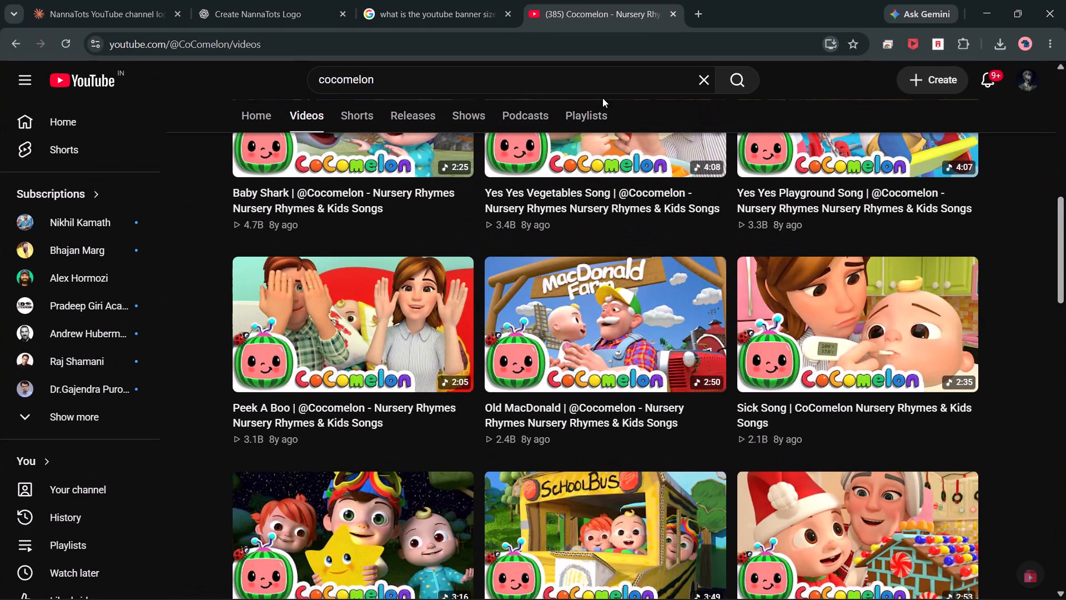
{"action": "scroll", "coordinate": [601, 316], "scroll_direction": "up", "scroll_amount": 3}
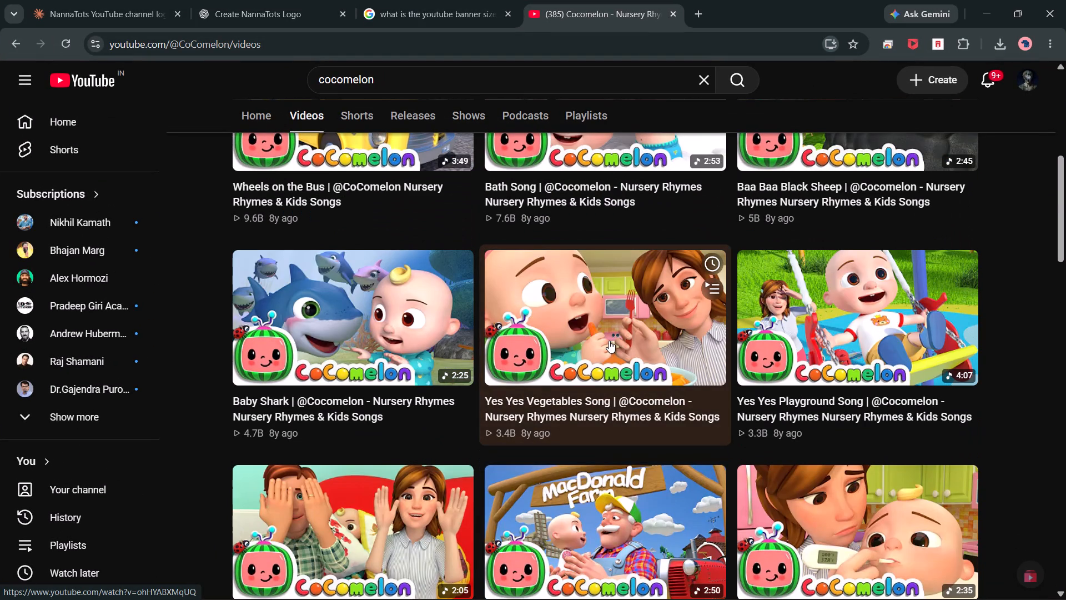
{"action": "scroll", "coordinate": [609, 341], "scroll_direction": "up", "scroll_amount": 10}
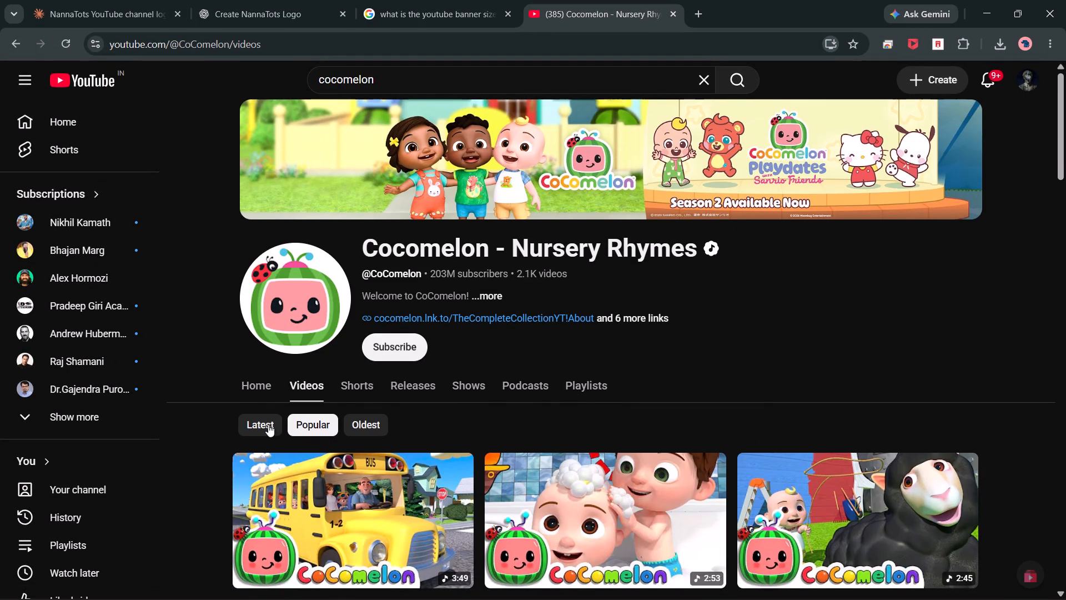
{"action": "left_click", "coordinate": [268, 424]}
{"action": "scroll", "coordinate": [565, 512], "scroll_direction": "down", "scroll_amount": 4}
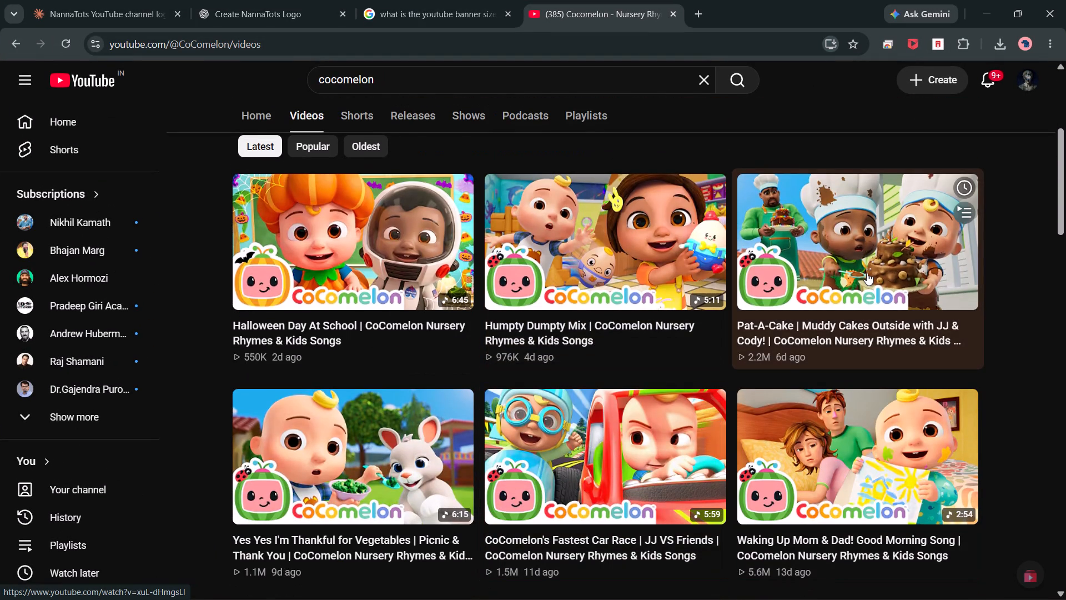
Play the "Pat-A-Cake | Muddy Cakes Outside with JJ & Cody!" video and skip the ad.
{"action": "left_click", "coordinate": [861, 273]}
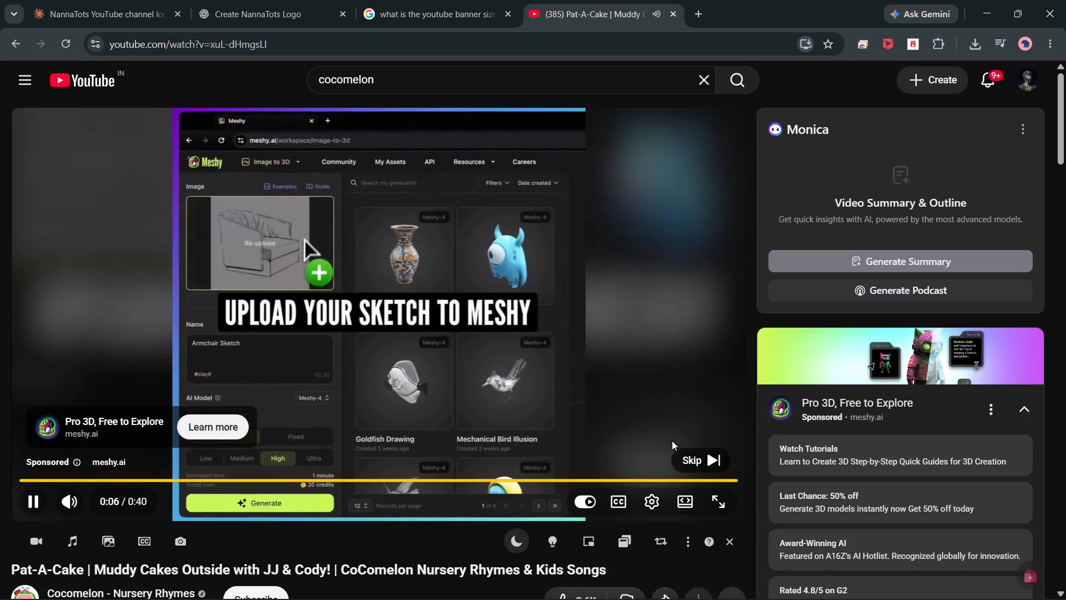
{"action": "left_click", "coordinate": [688, 459]}
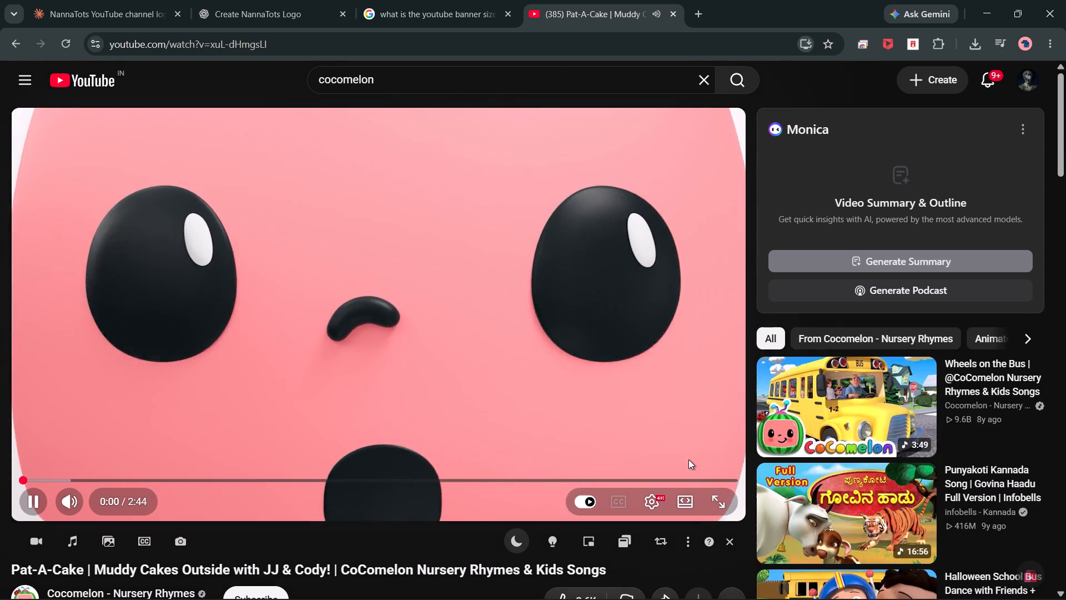
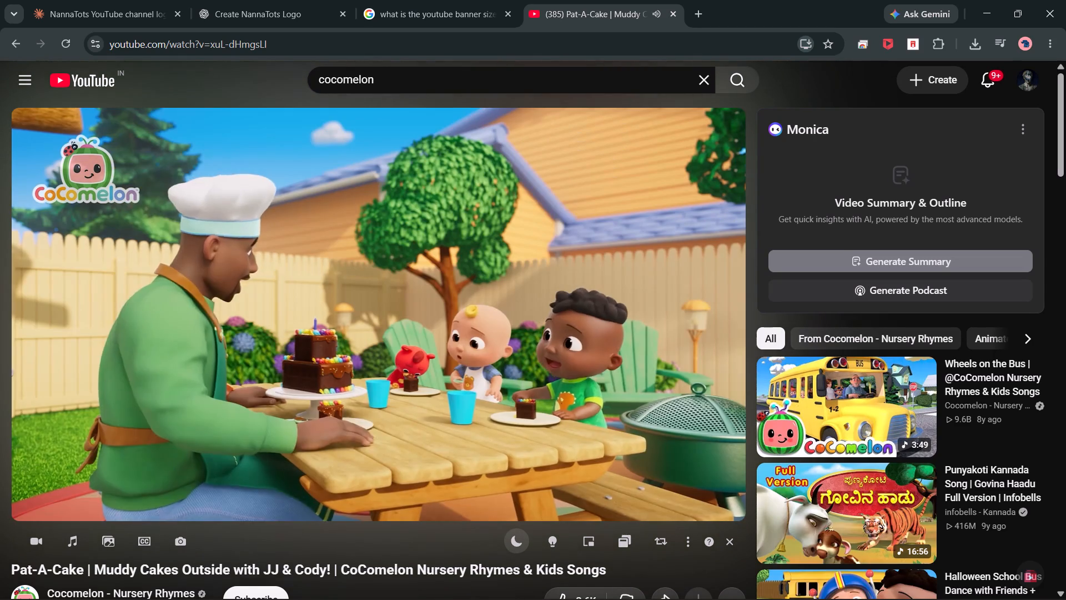
Watch the rest of the CoComelon "Pat-A-Cake | Muddy Cakes Outside with JJ & Cody!" video and close its tab.
{"action": "left_click", "coordinate": [379, 278]}
{"action": "left_click", "coordinate": [379, 278]}
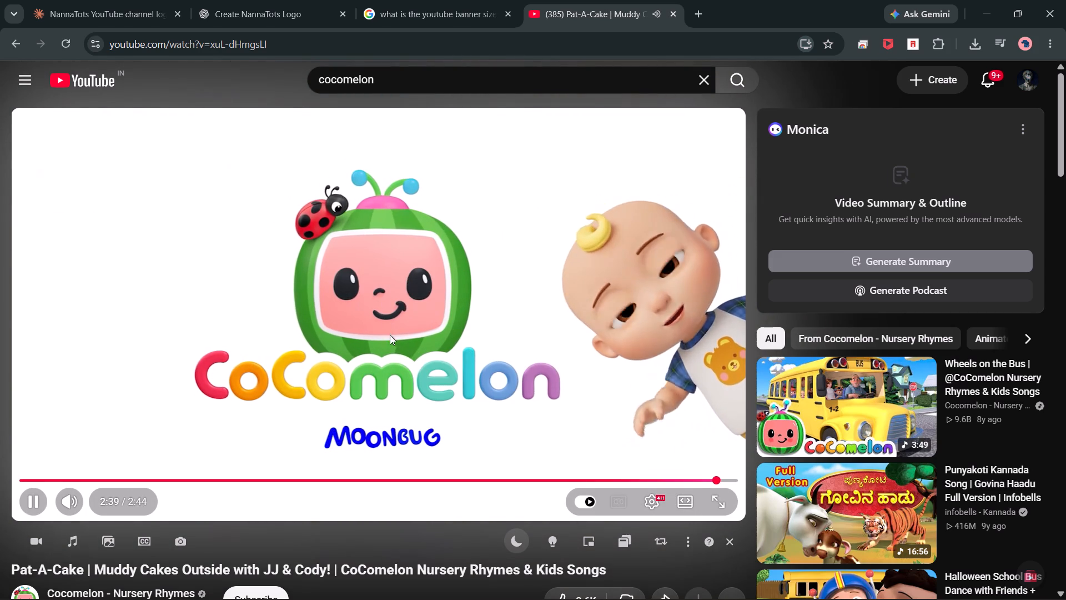
{"action": "left_click", "coordinate": [398, 348]}
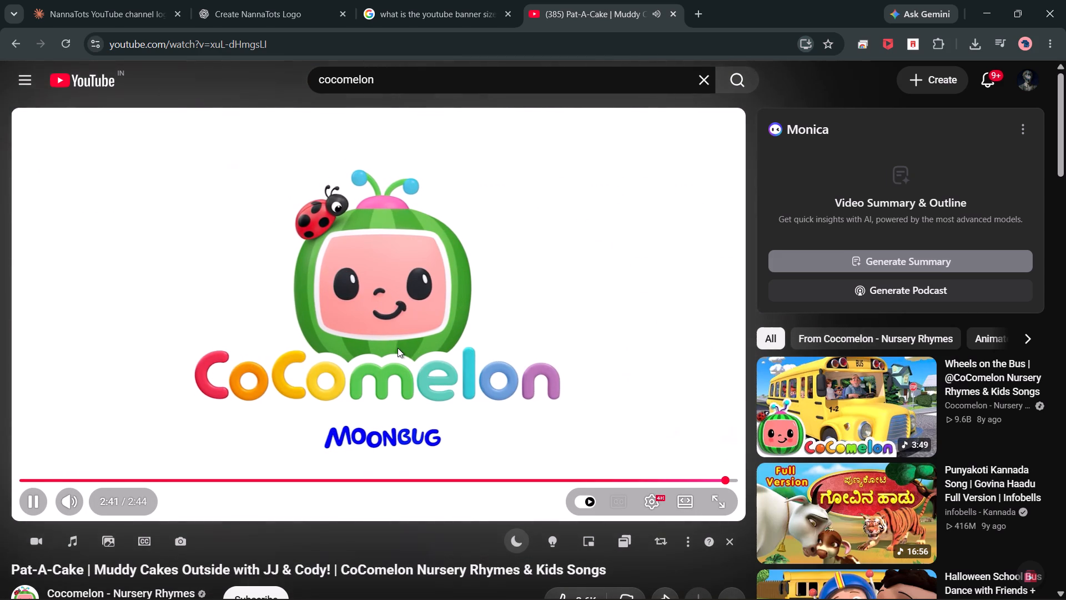
{"action": "left_click", "coordinate": [676, 20]}
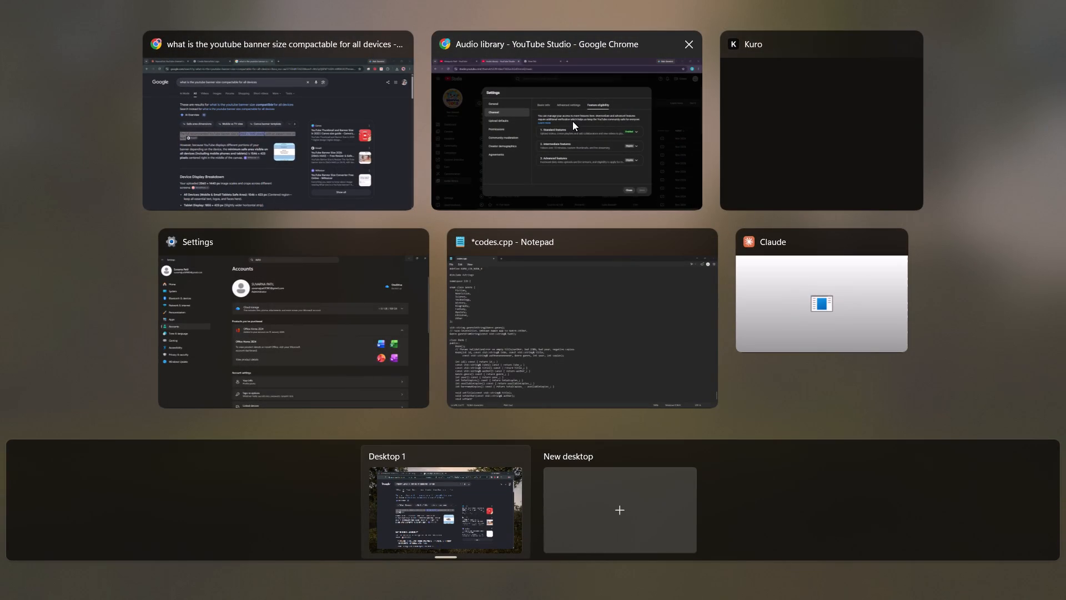
Switch to the YouTube Studio window with the NannaTots channel settings.
{"action": "left_click", "coordinate": [572, 121]}
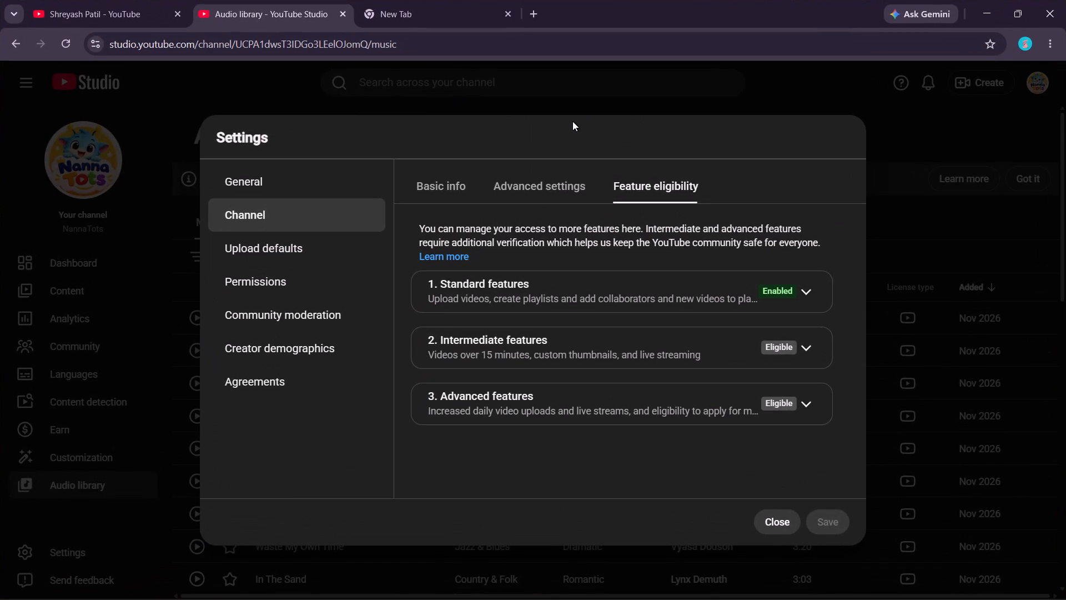
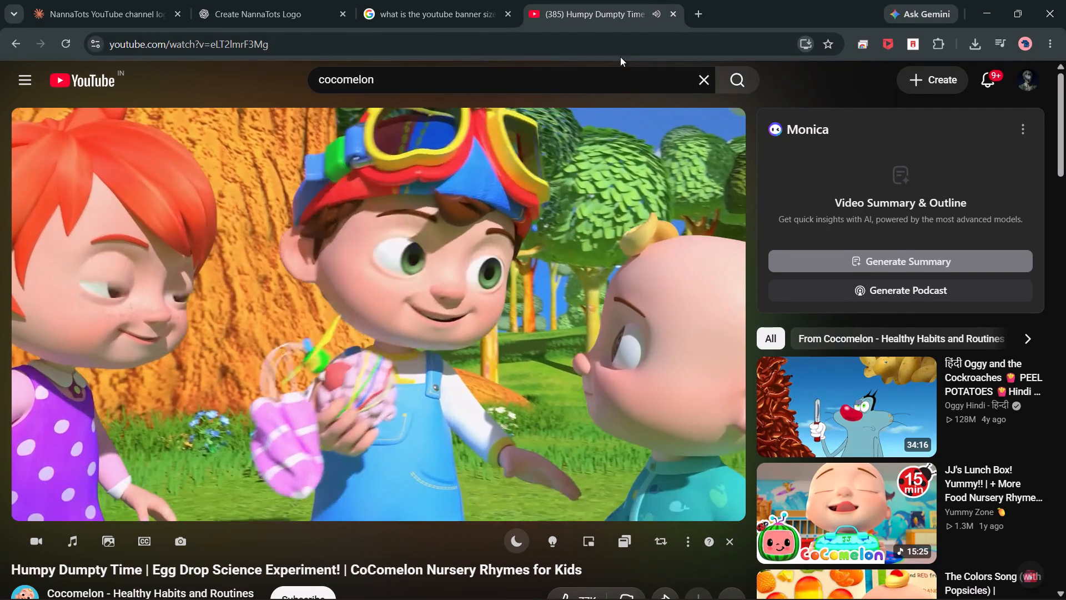
Pause the CoComelon "Humpy Dumpty Time" video and close its tab.
{"action": "left_click_drag", "start_coordinate": [502, 268], "coordinate": [507, 266]}
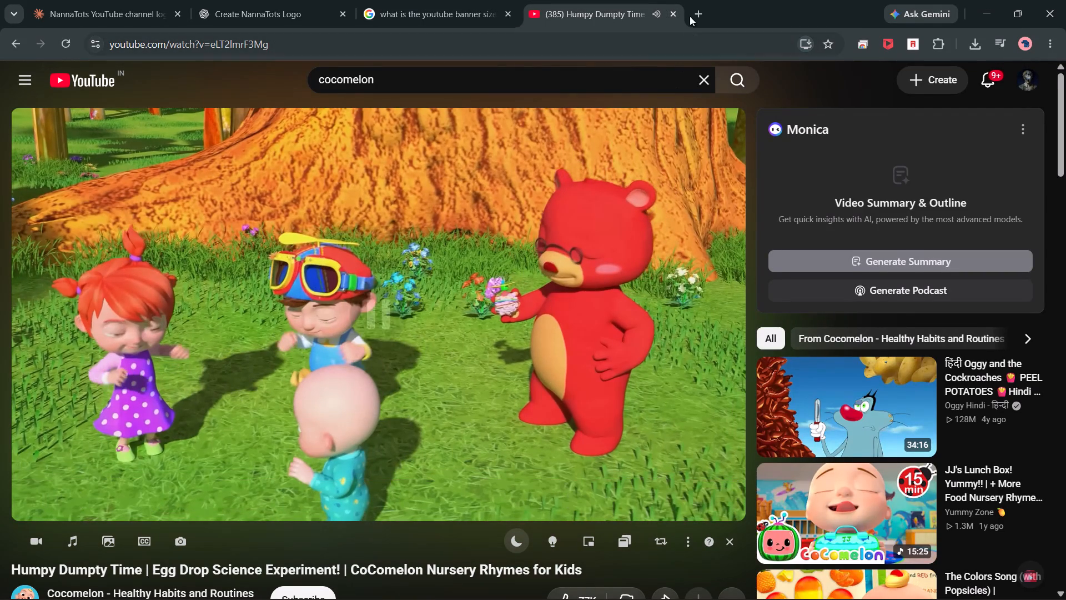
{"action": "left_click", "coordinate": [678, 18]}
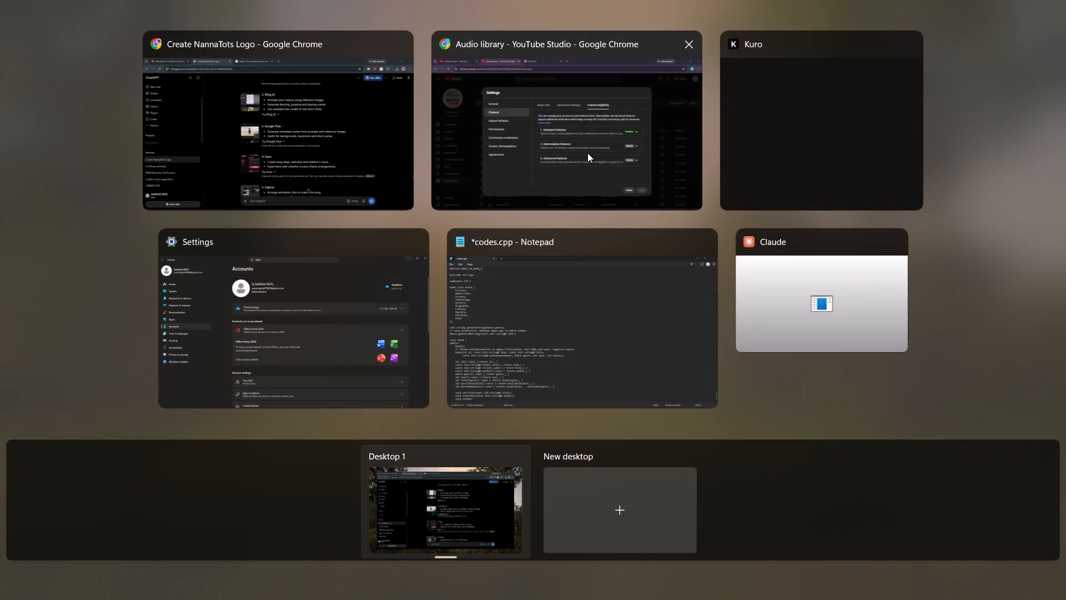
Switch to the YouTube Studio window and open phone number verification for the NannaTots channel's Intermediate features.
{"action": "left_click", "coordinate": [587, 153]}
{"action": "left_click", "coordinate": [778, 356]}
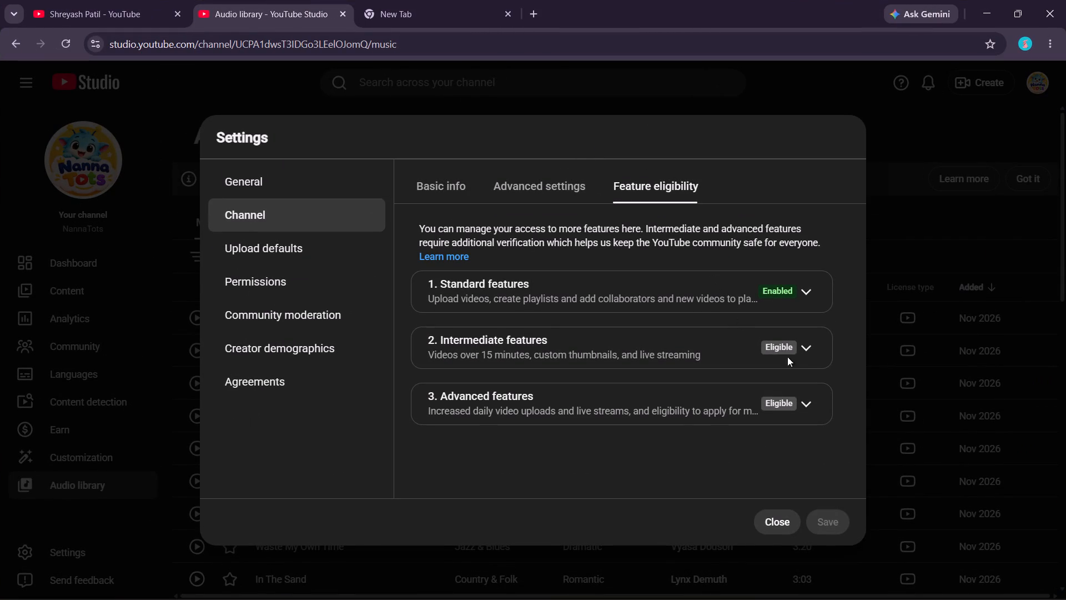
{"action": "left_click", "coordinate": [808, 346]}
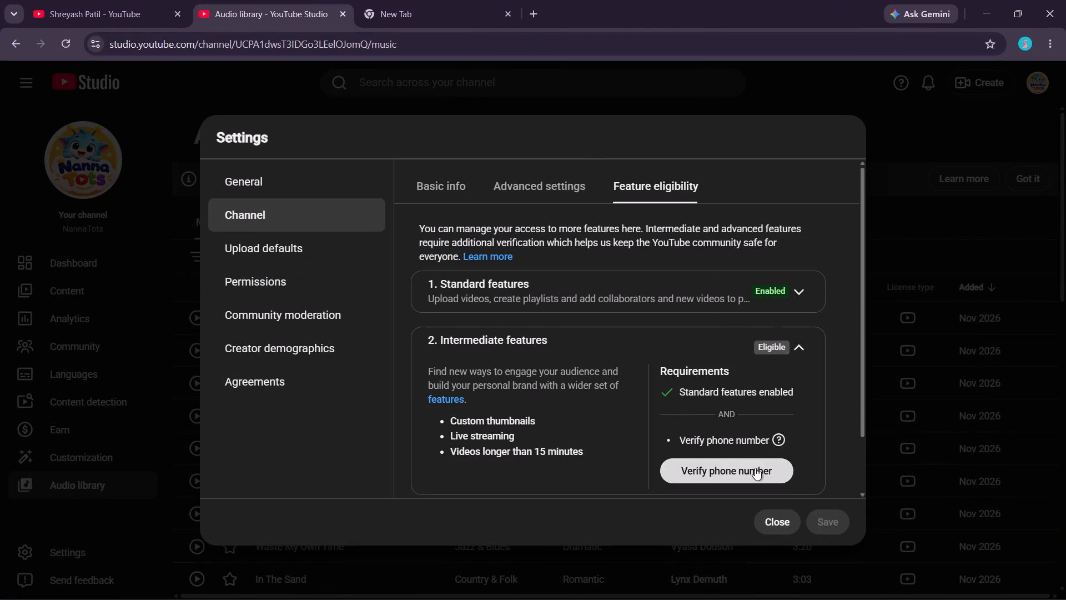
{"action": "left_click", "coordinate": [755, 467]}
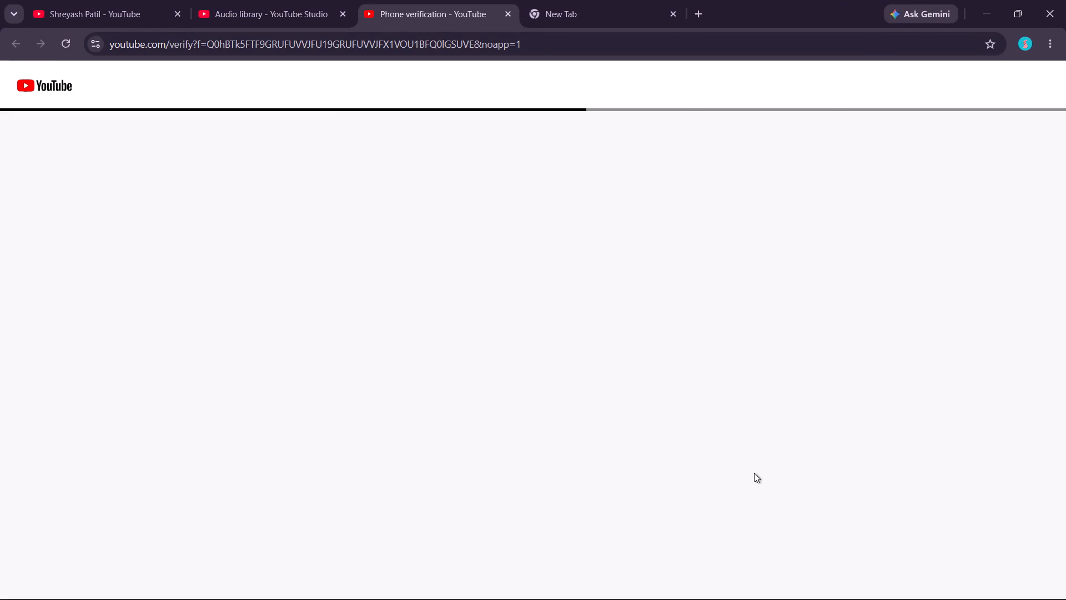
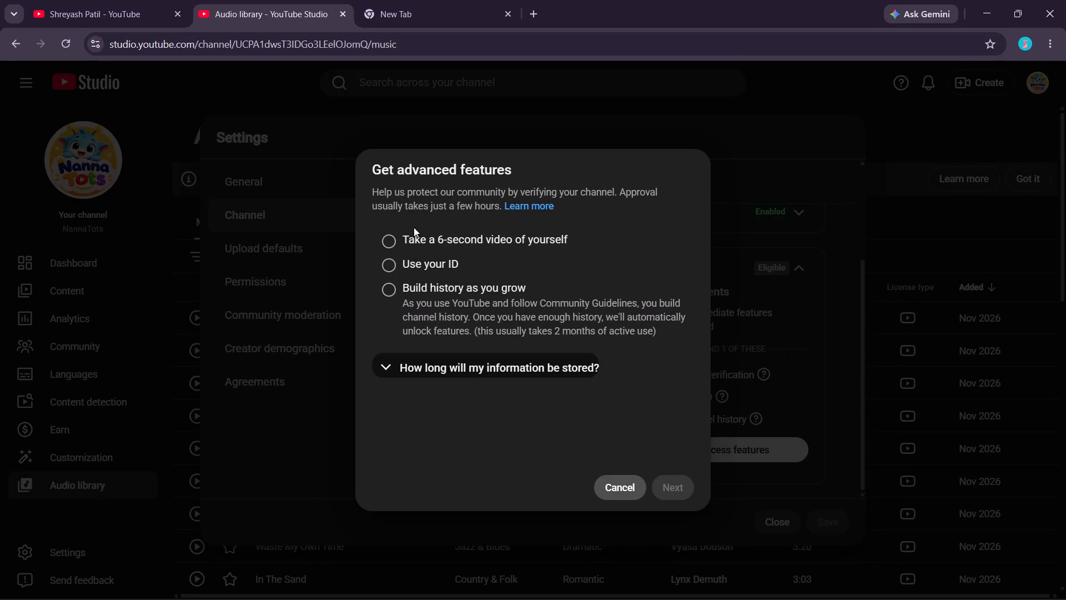
Choose the 6-second video of yourself as the verification method for advanced features and proceed to the phone scan code.
{"action": "left_click", "coordinate": [389, 241]}
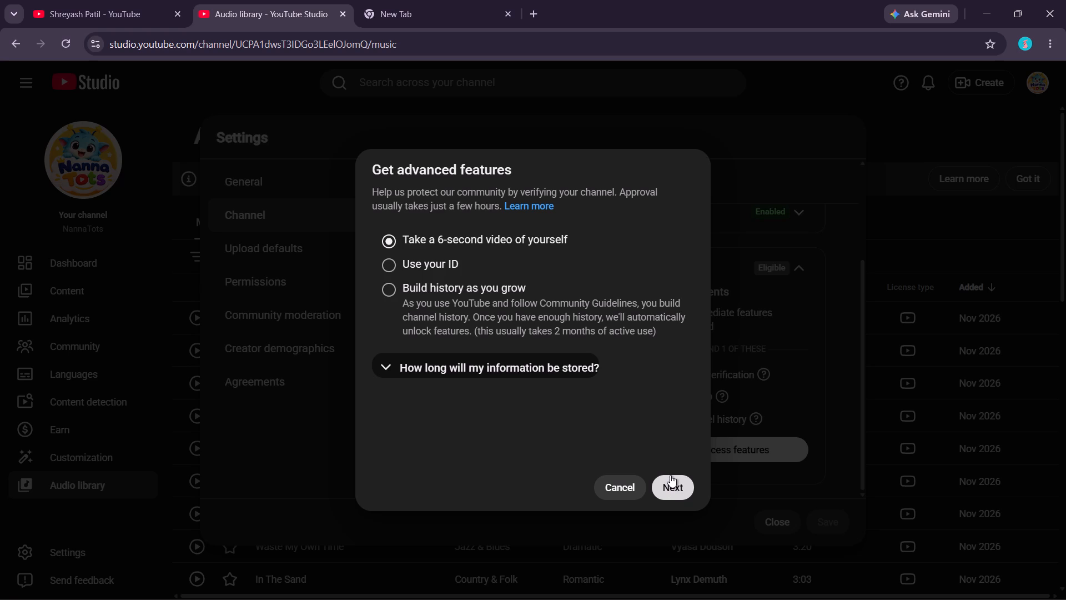
{"action": "left_click", "coordinate": [670, 479]}
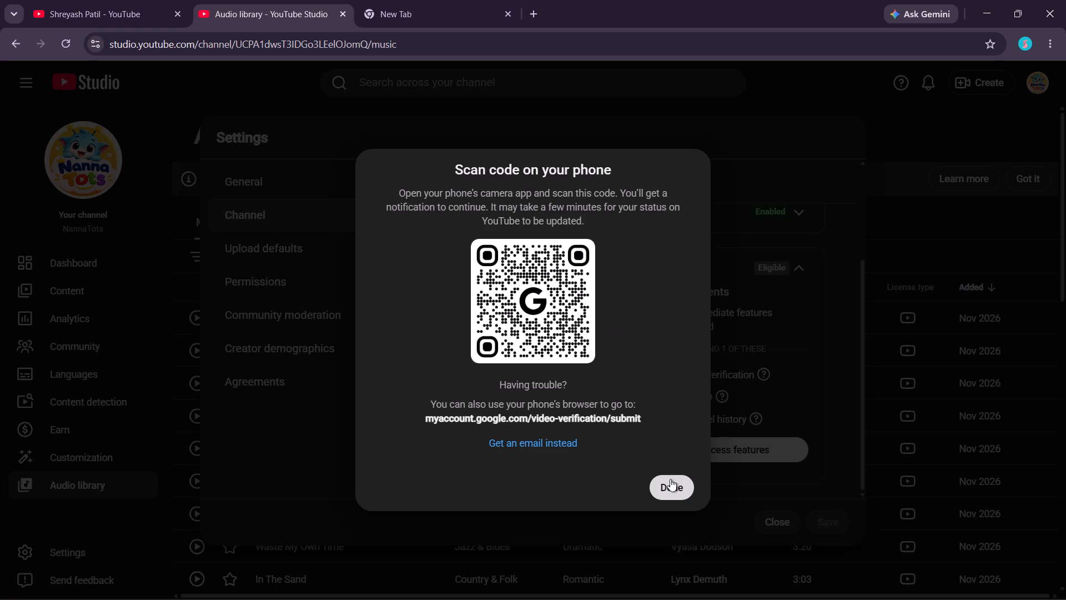
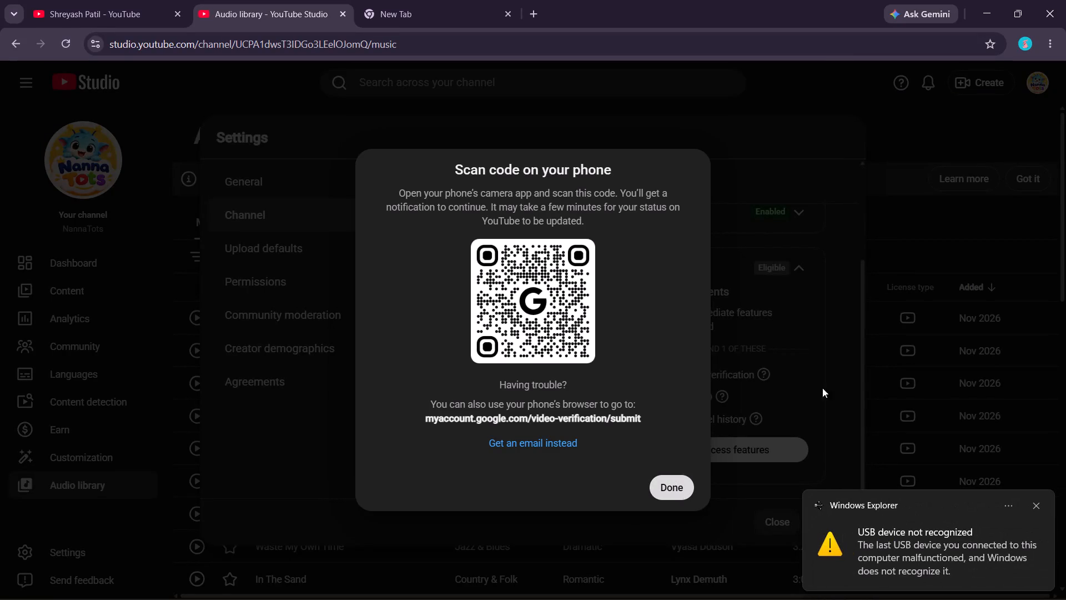
Dismiss the Windows Explorer notification about the USB device.
{"action": "left_click", "coordinate": [1037, 502]}
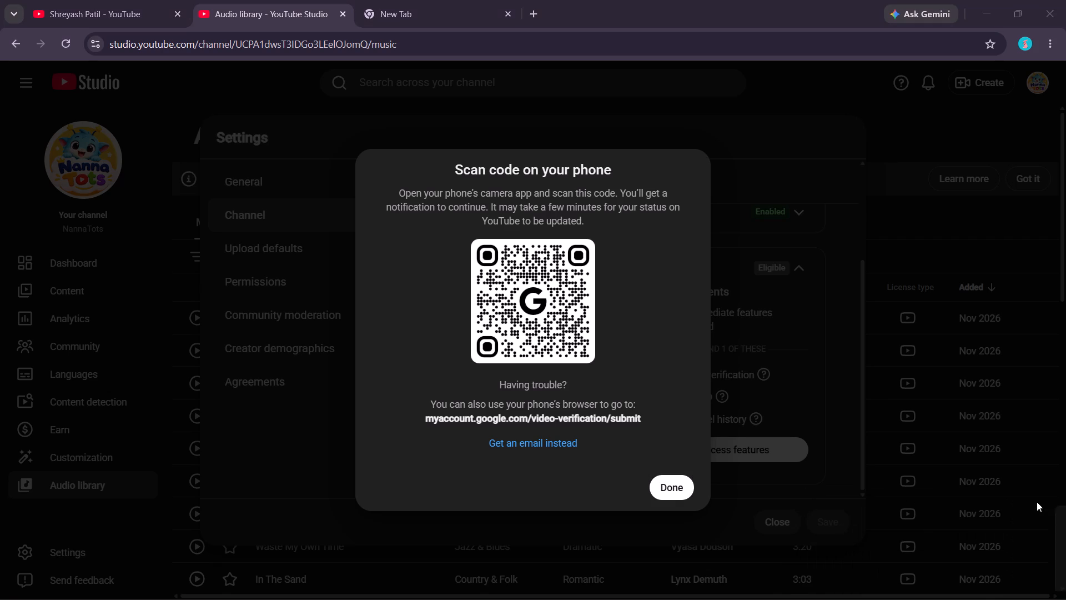
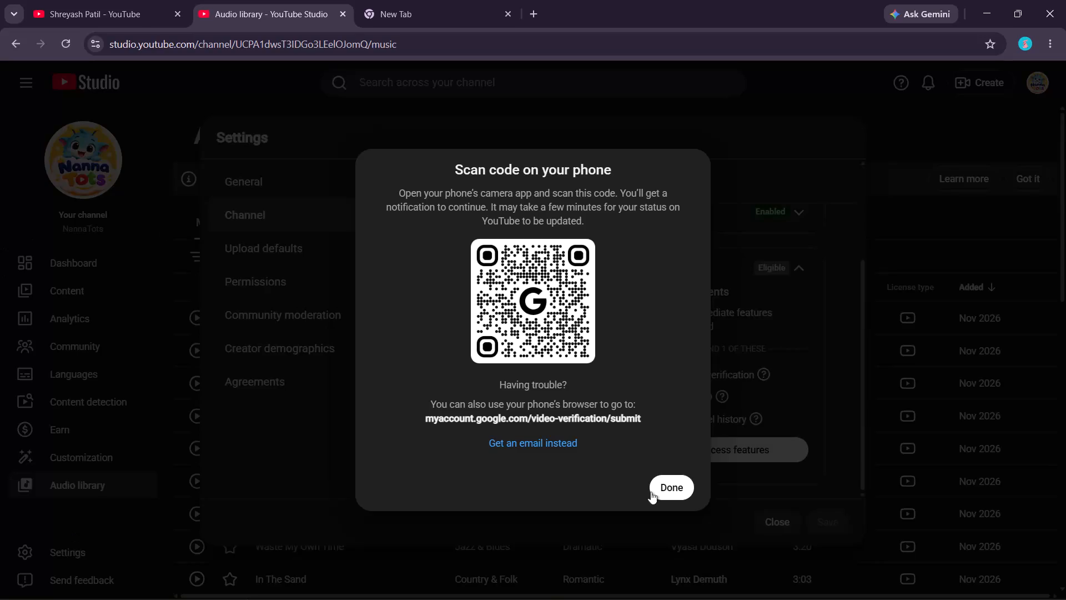
Close the video verification QR code dialog and return to the channel's feature eligibility settings.
{"action": "left_click", "coordinate": [673, 493]}
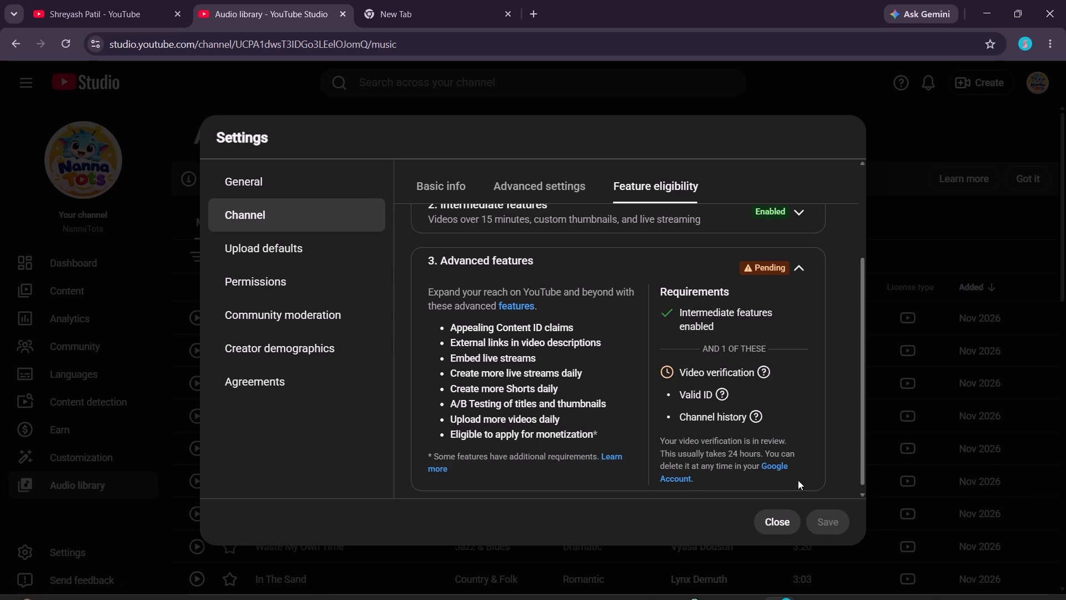
{"action": "scroll", "coordinate": [892, 412], "scroll_direction": "down", "scroll_amount": 4}
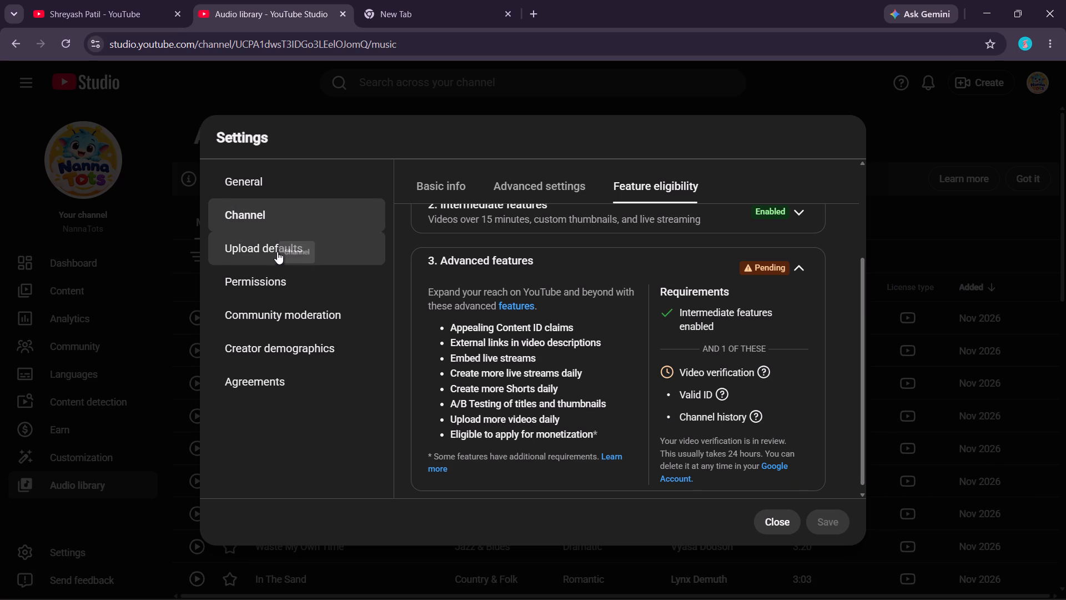
Open the basic info of the upload defaults and place the cursor in the empty Description field.
{"action": "left_click", "coordinate": [289, 251]}
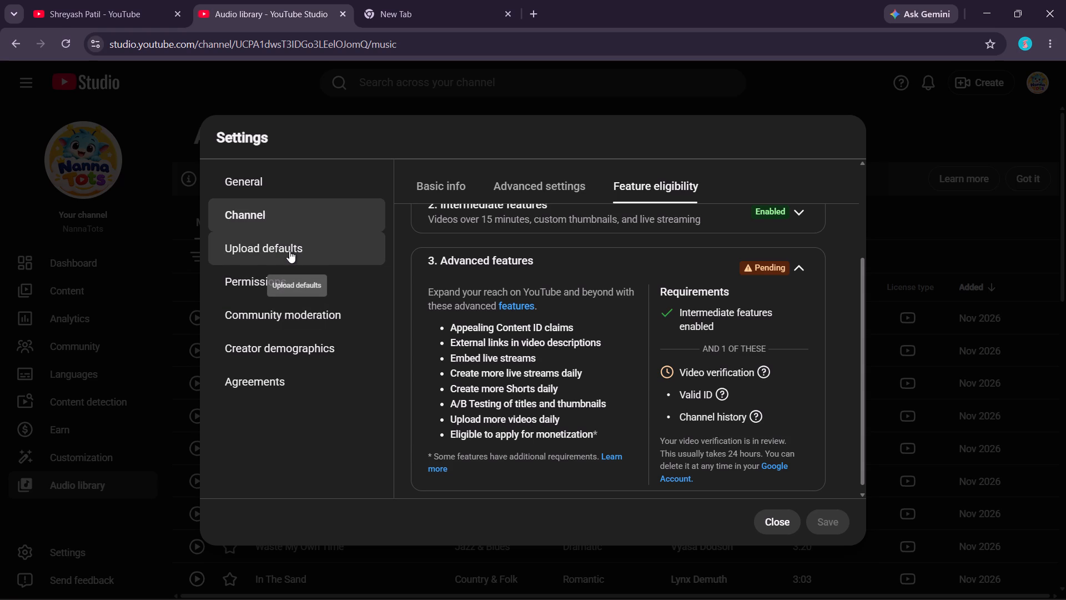
{"action": "scroll", "coordinate": [540, 289], "scroll_direction": "up", "scroll_amount": 1}
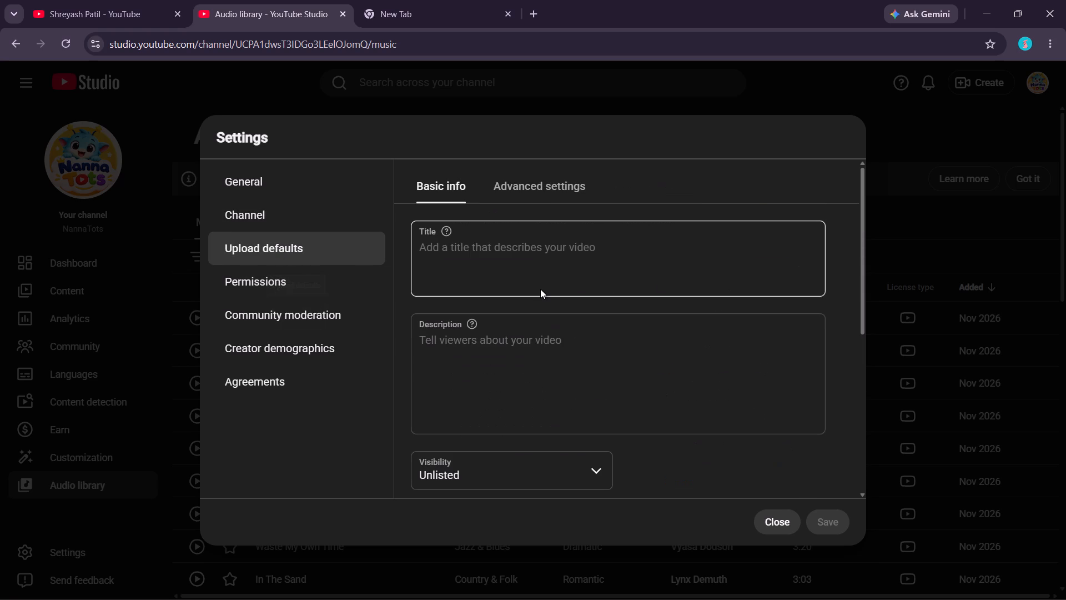
{"action": "scroll", "coordinate": [540, 289], "scroll_direction": "up", "scroll_amount": 2}
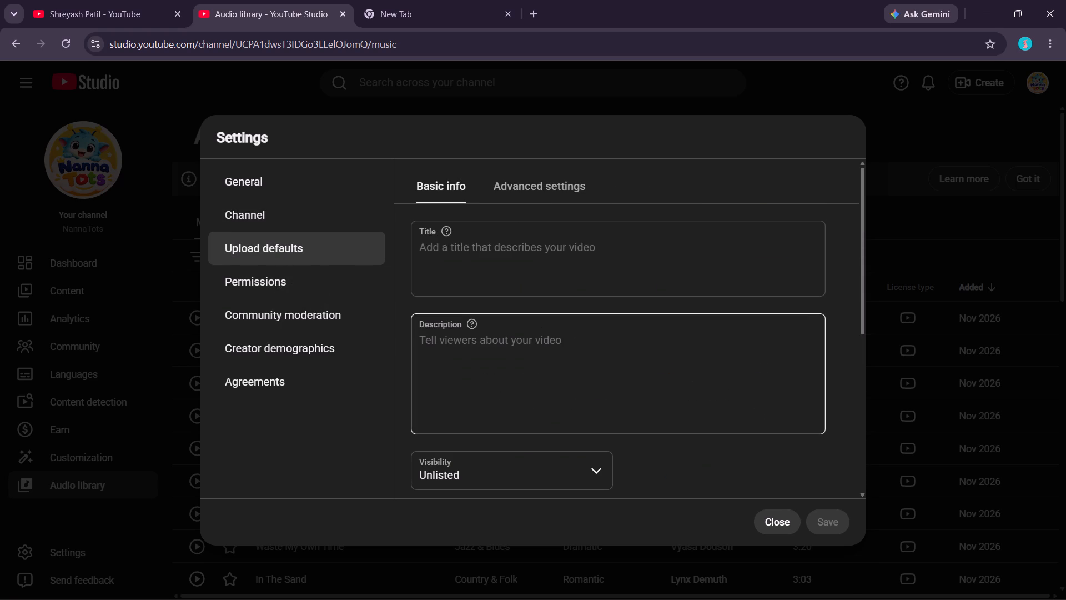
{"action": "left_click", "coordinate": [522, 358]}
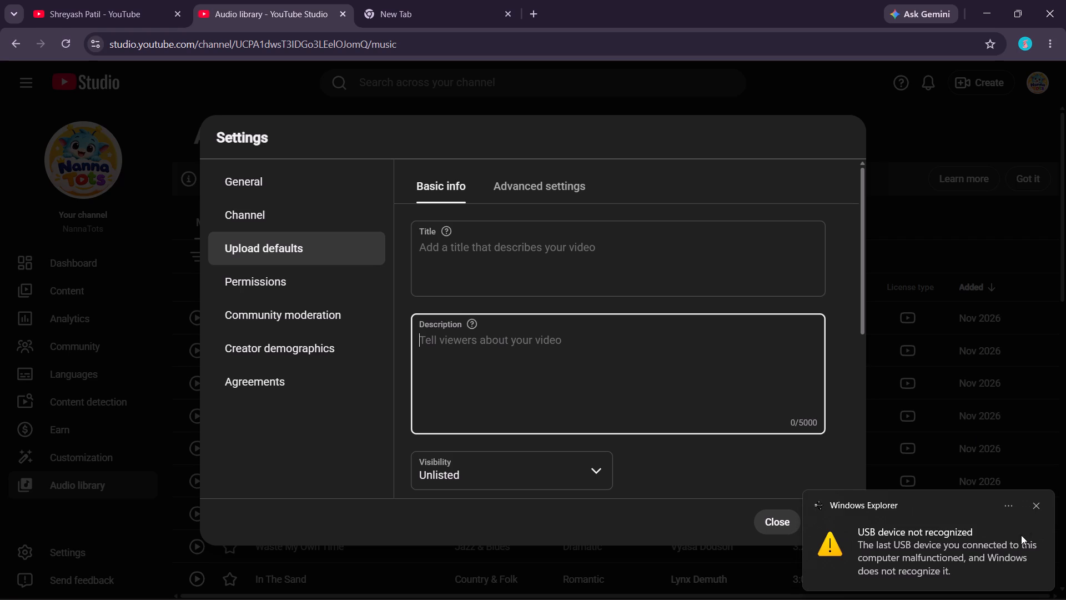
Dismiss the Windows Explorer notifications about the USB device.
{"action": "left_click", "coordinate": [1035, 504]}
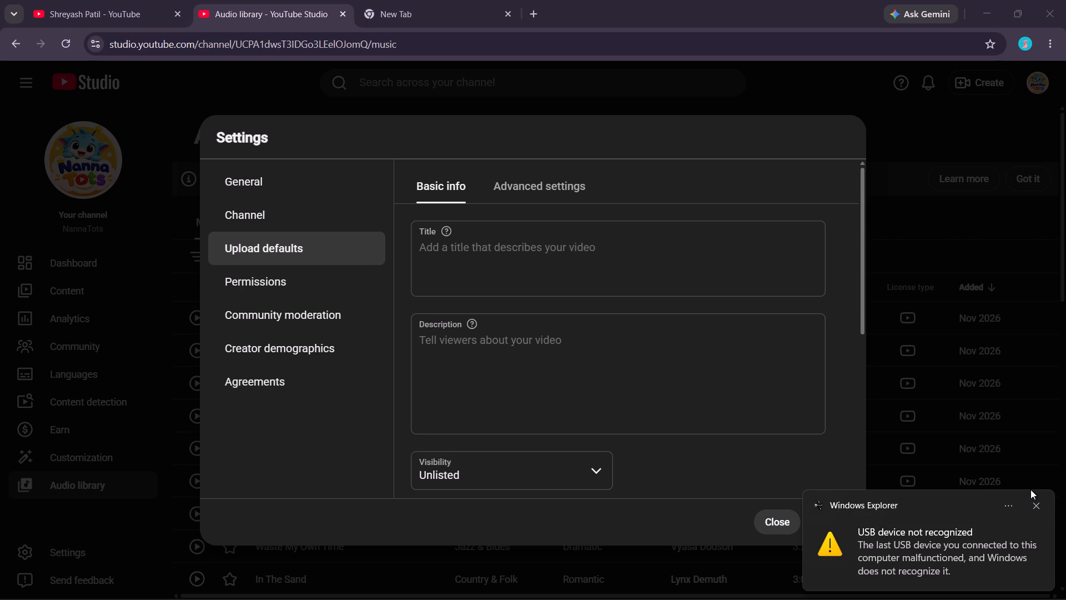
{"action": "right_click", "coordinate": [1047, 502]}
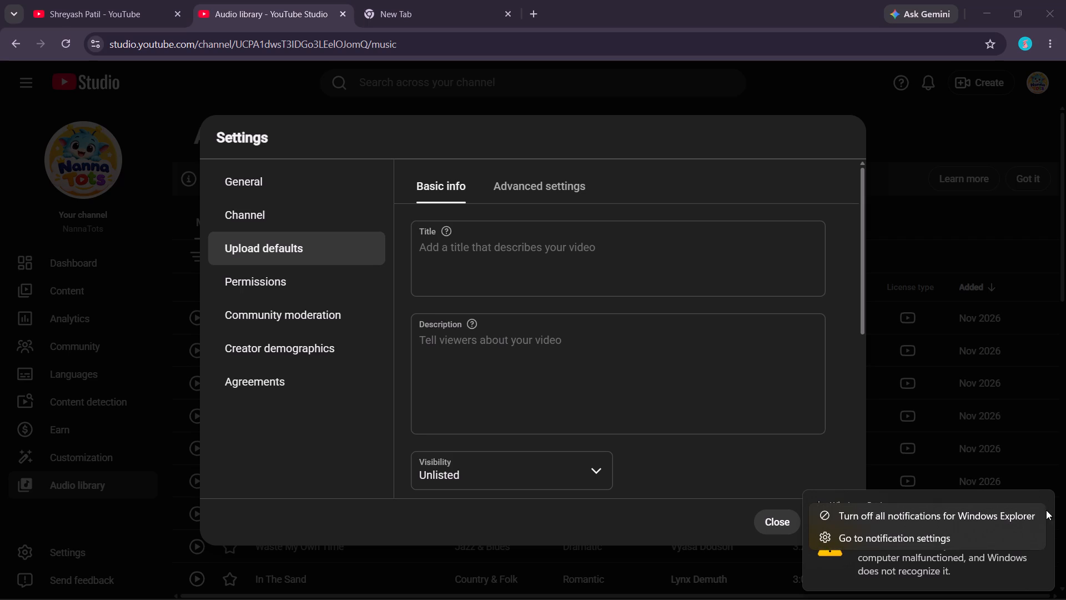
{"action": "left_click", "coordinate": [1062, 471]}
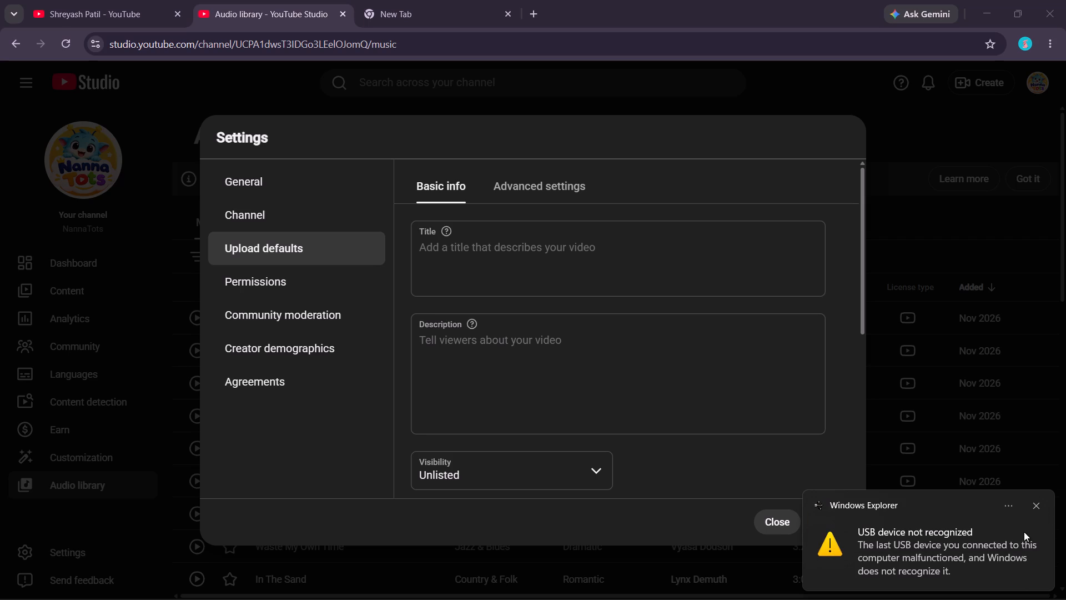
{"action": "left_click", "coordinate": [1035, 501]}
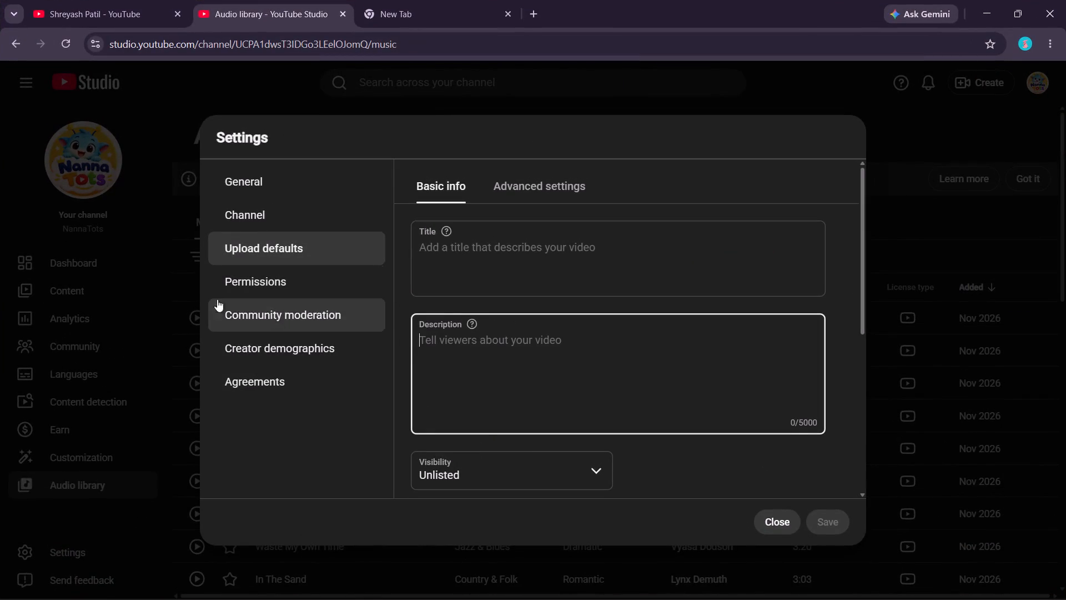
{"action": "left_click", "coordinate": [269, 277]}
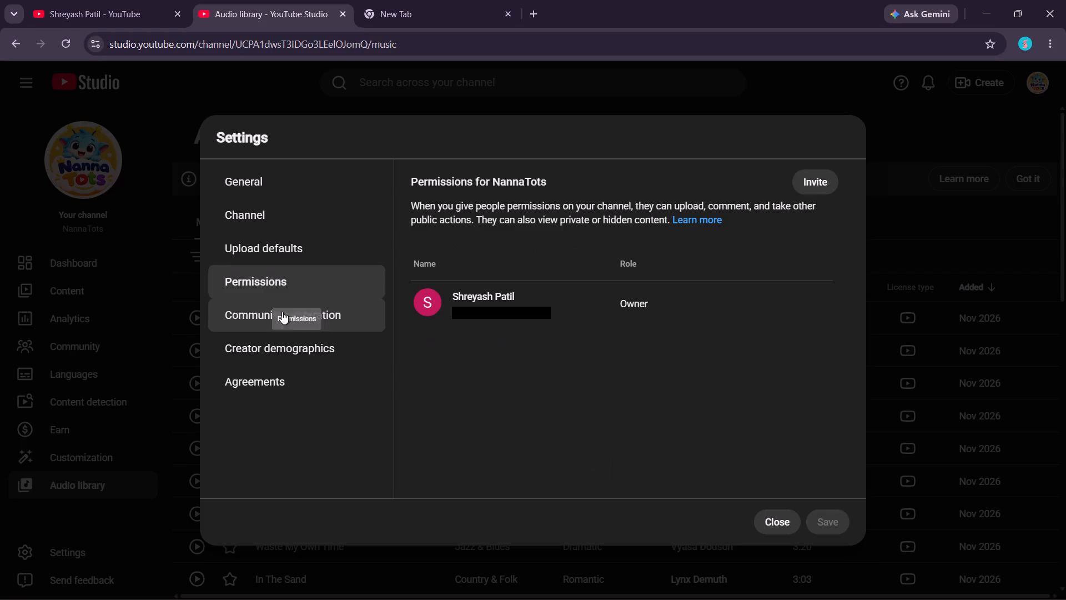
{"action": "left_click", "coordinate": [309, 239]}
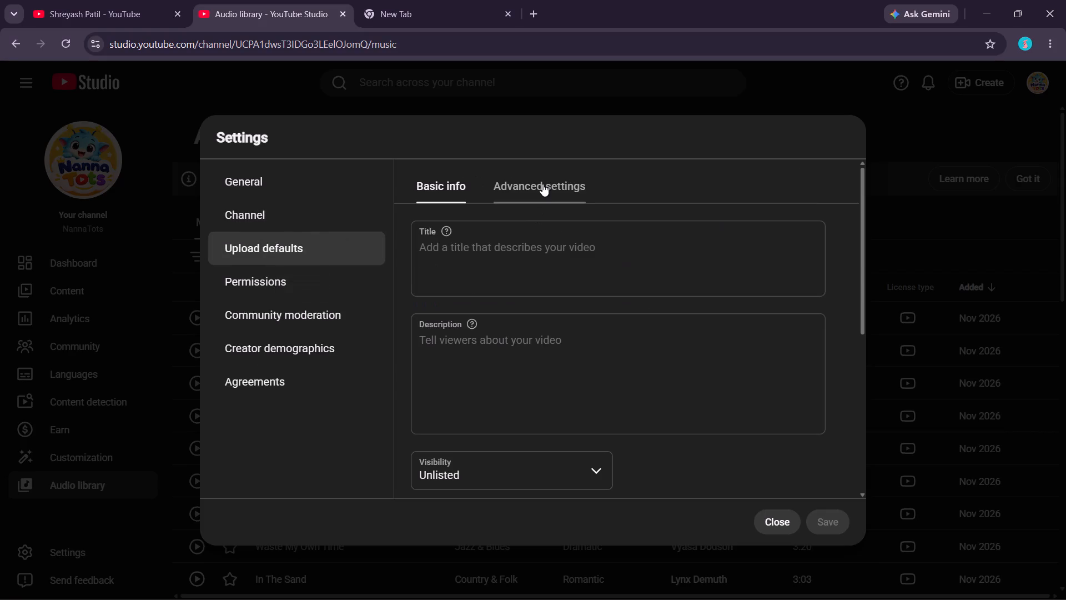
{"action": "scroll", "coordinate": [494, 314], "scroll_direction": "down", "scroll_amount": 5}
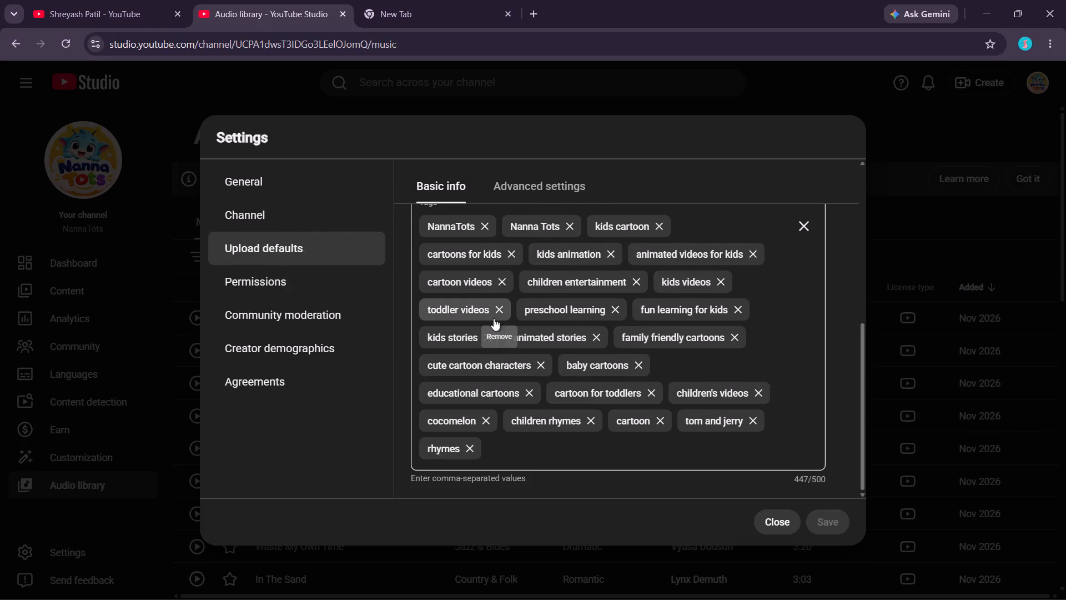
{"action": "scroll", "coordinate": [494, 318], "scroll_direction": "up", "scroll_amount": 1}
{"action": "scroll", "coordinate": [494, 318], "scroll_direction": "down", "scroll_amount": 1}
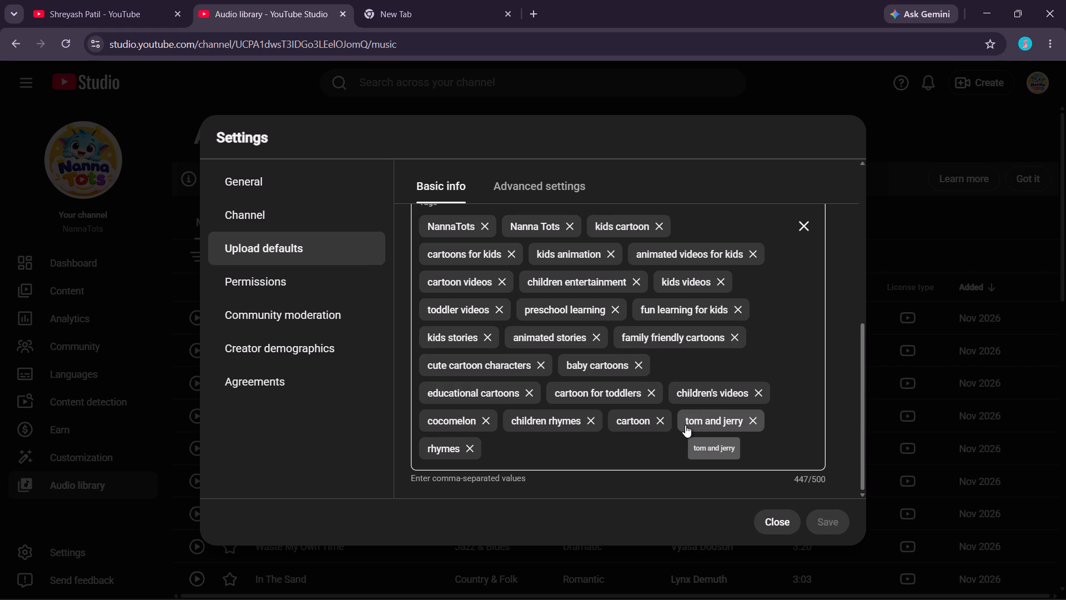
{"action": "scroll", "coordinate": [615, 423], "scroll_direction": "down", "scroll_amount": 3}
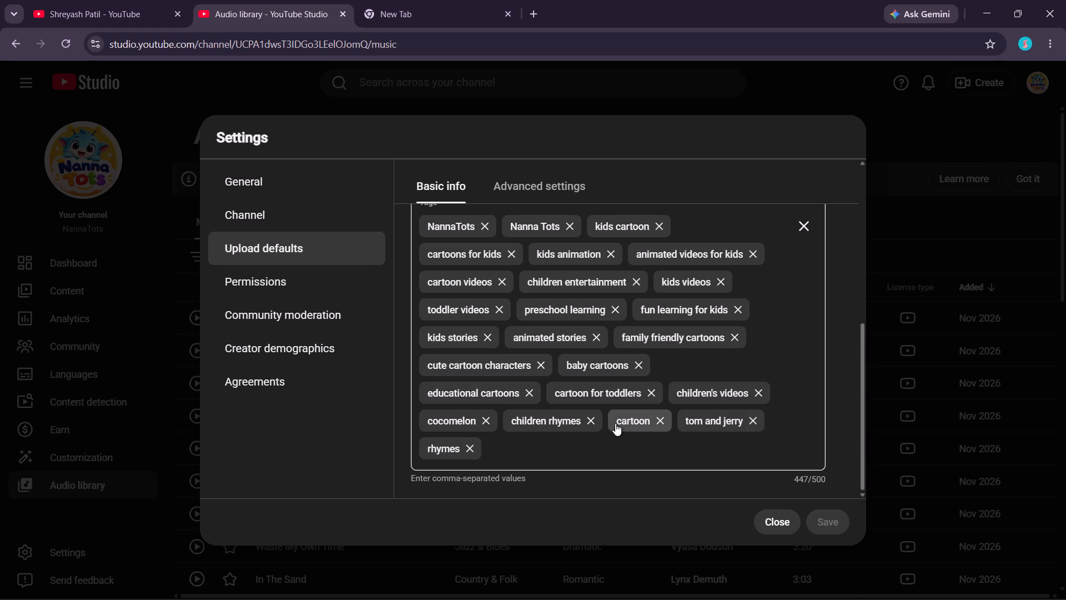
{"action": "scroll", "coordinate": [615, 423], "scroll_direction": "down", "scroll_amount": 1}
Open the advanced settings of the upload defaults and examine the license, category, language, caption and comment options.
{"action": "scroll", "coordinate": [615, 423], "scroll_direction": "down", "scroll_amount": 2}
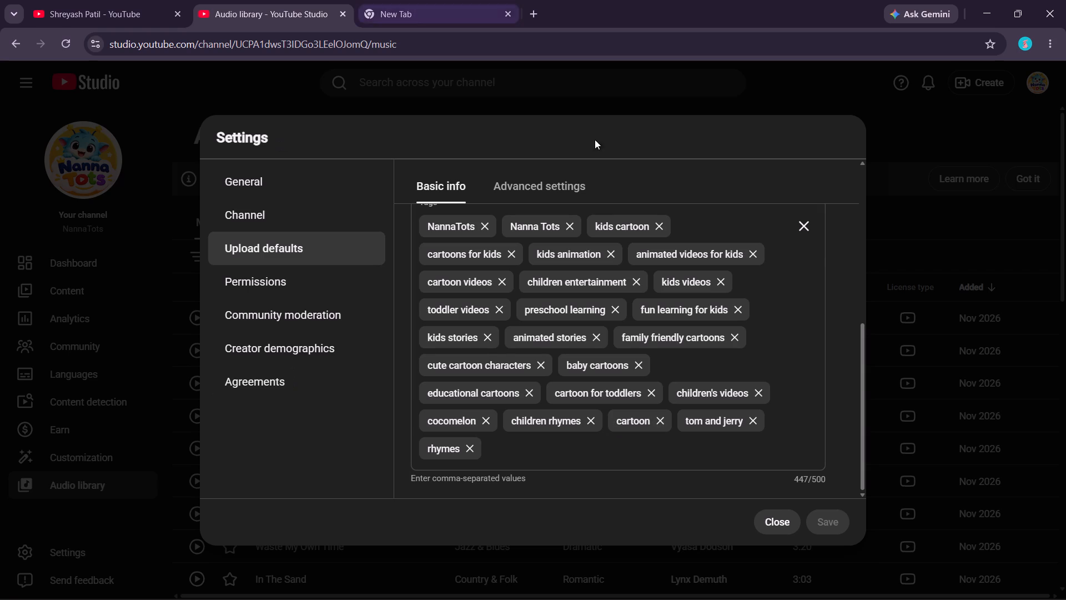
{"action": "left_click", "coordinate": [560, 194]}
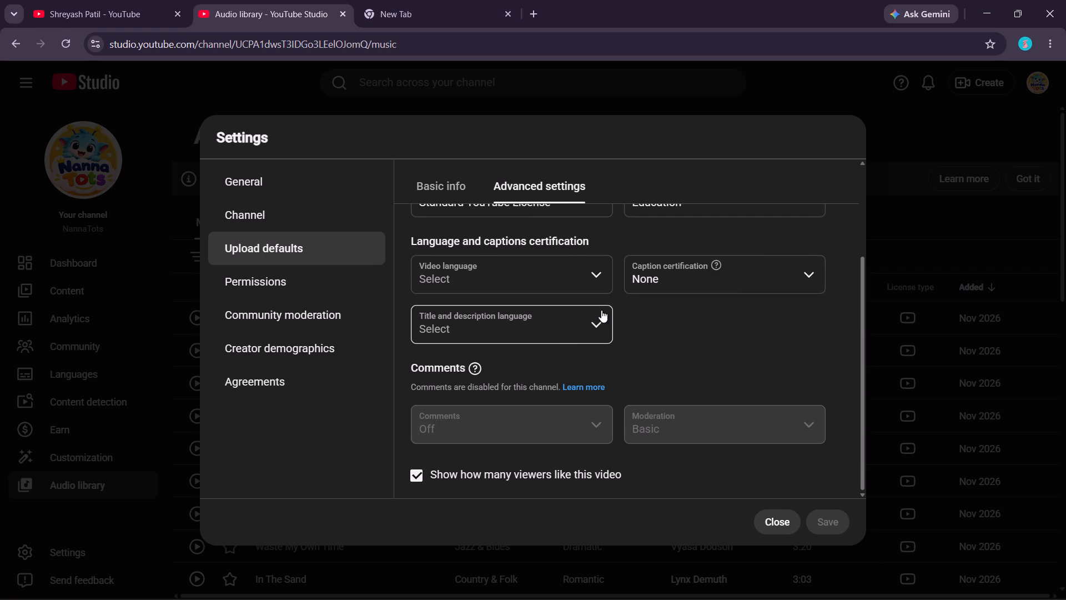
{"action": "scroll", "coordinate": [601, 313], "scroll_direction": "down", "scroll_amount": 12}
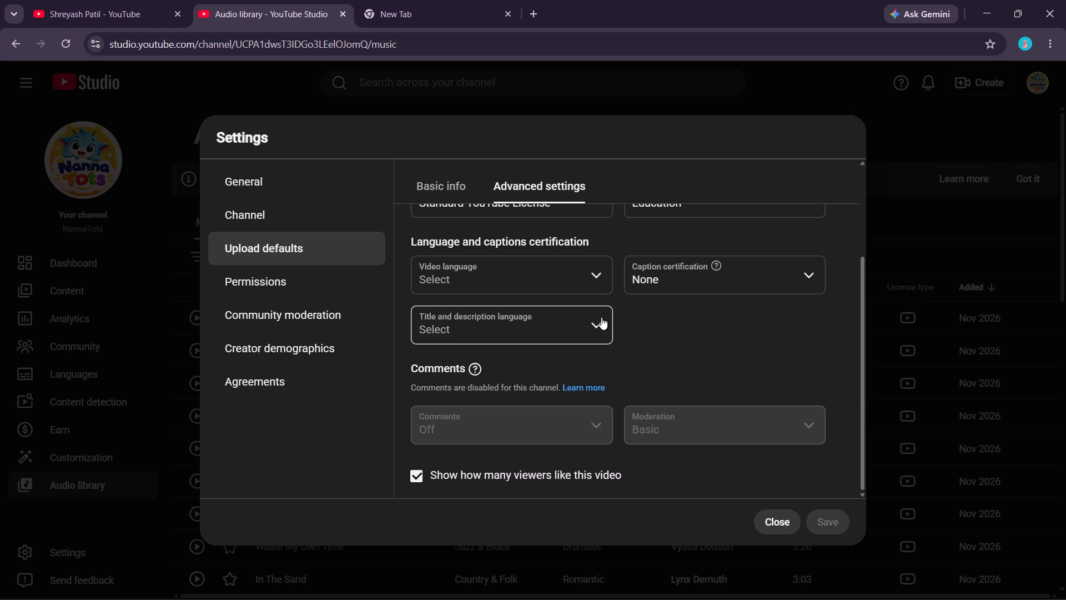
{"action": "scroll", "coordinate": [601, 320], "scroll_direction": "down", "scroll_amount": 8}
{"action": "scroll", "coordinate": [601, 323], "scroll_direction": "up", "scroll_amount": 11}
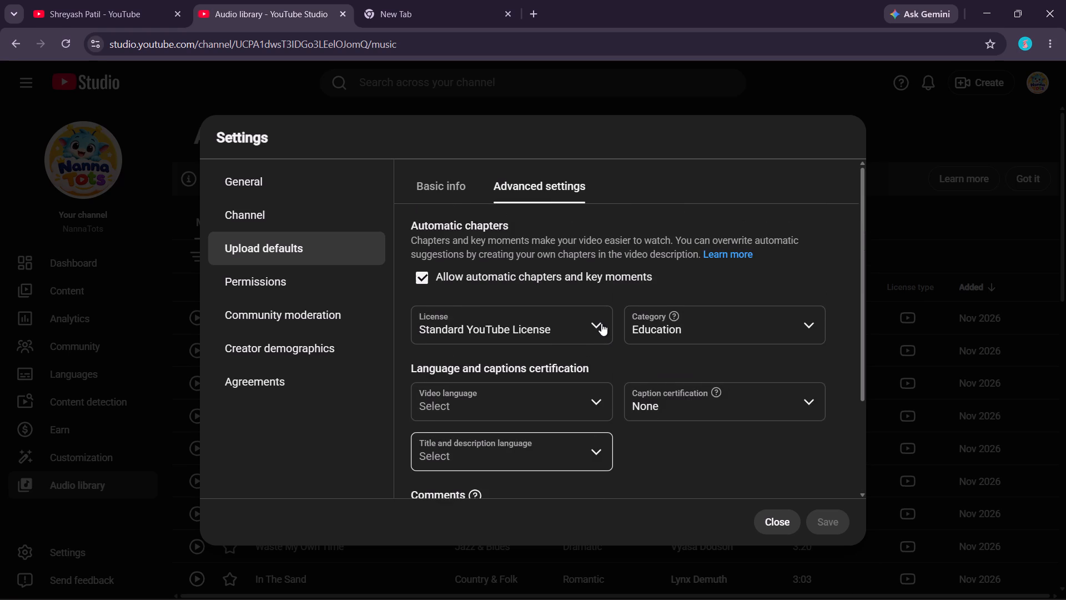
{"action": "scroll", "coordinate": [601, 323], "scroll_direction": "up", "scroll_amount": 7}
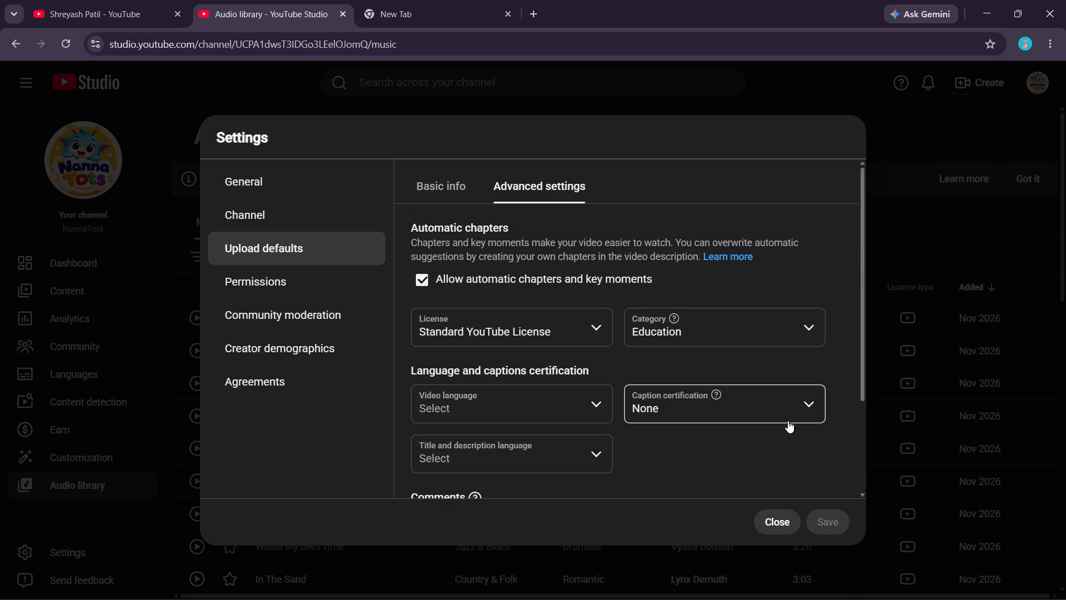
Set the default video language to English (United States).
{"action": "left_click", "coordinate": [594, 404]}
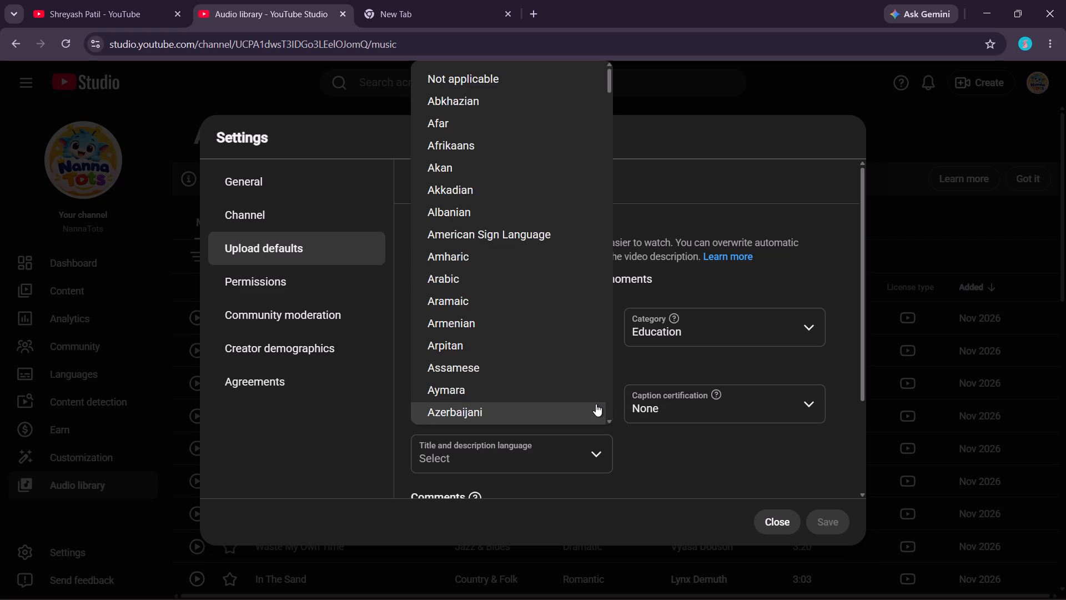
{"action": "scroll", "coordinate": [511, 182], "scroll_direction": "down", "scroll_amount": 3}
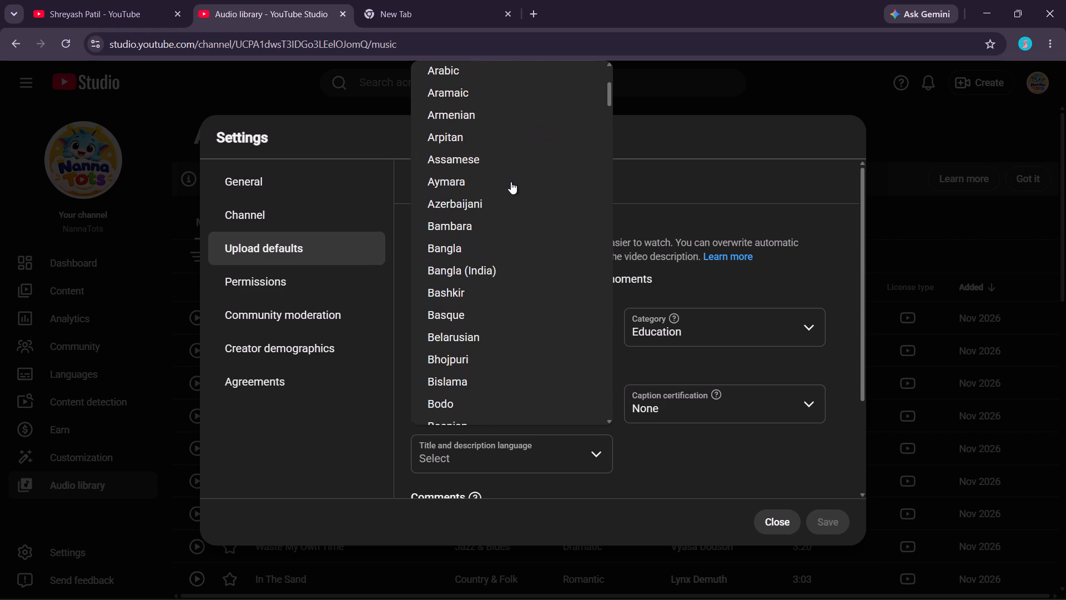
{"action": "scroll", "coordinate": [513, 188], "scroll_direction": "down", "scroll_amount": 7}
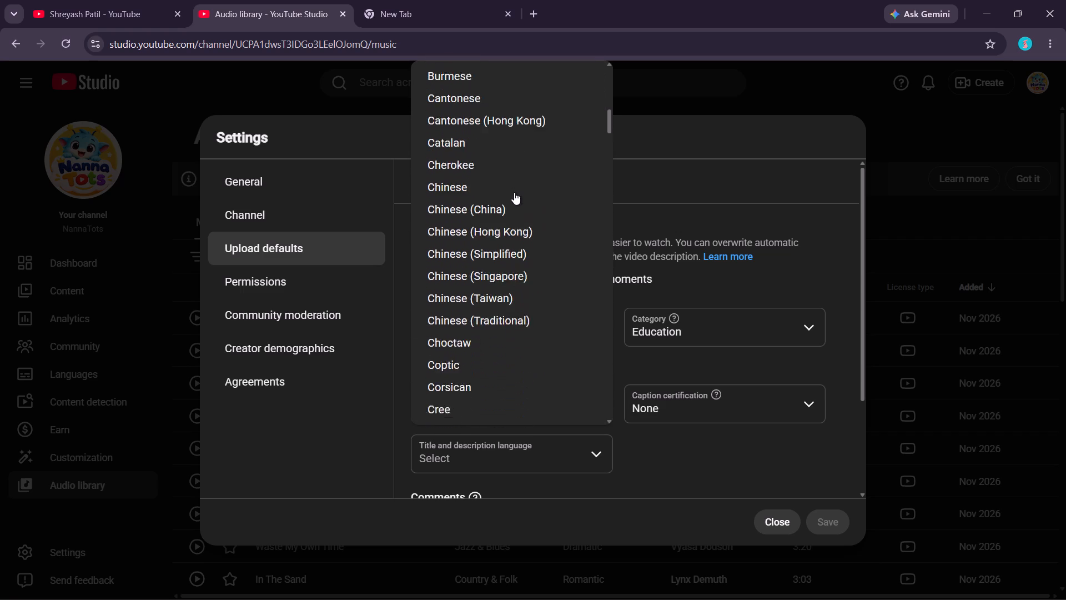
{"action": "scroll", "coordinate": [514, 192], "scroll_direction": "down", "scroll_amount": 4}
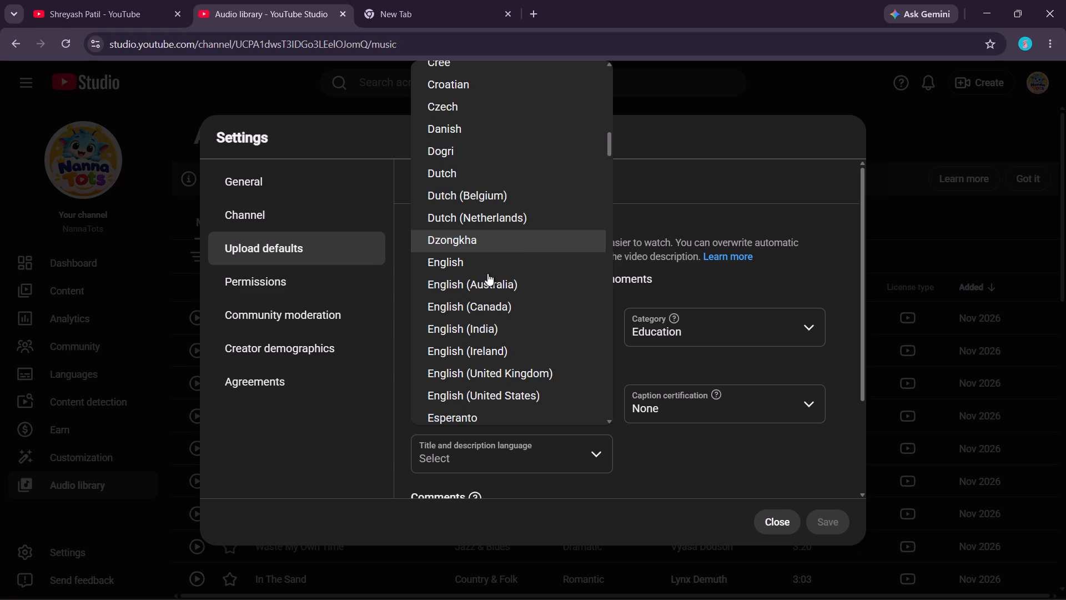
{"action": "left_click", "coordinate": [492, 389]}
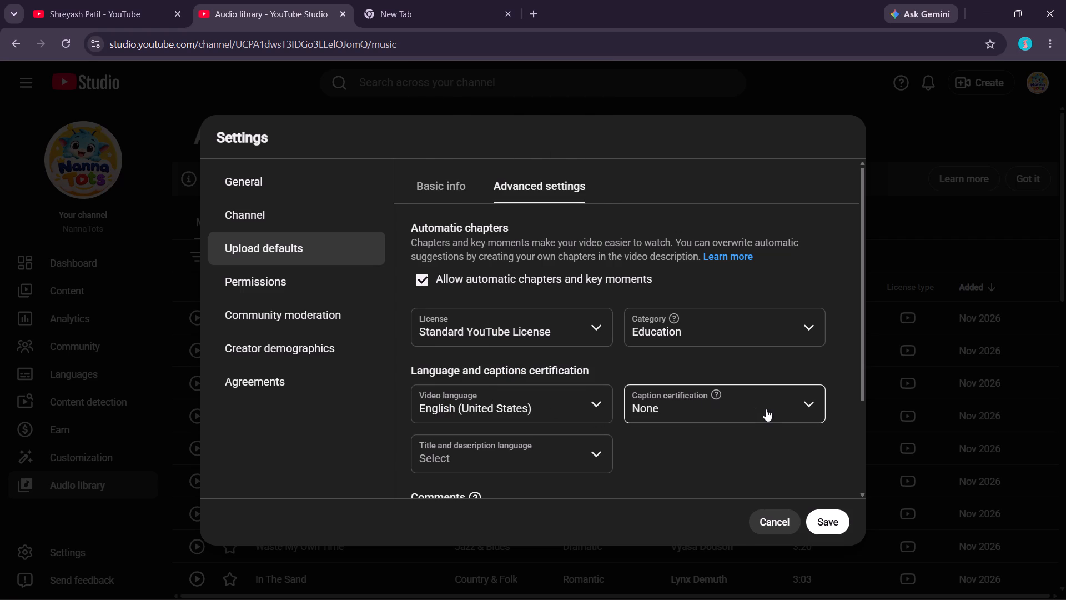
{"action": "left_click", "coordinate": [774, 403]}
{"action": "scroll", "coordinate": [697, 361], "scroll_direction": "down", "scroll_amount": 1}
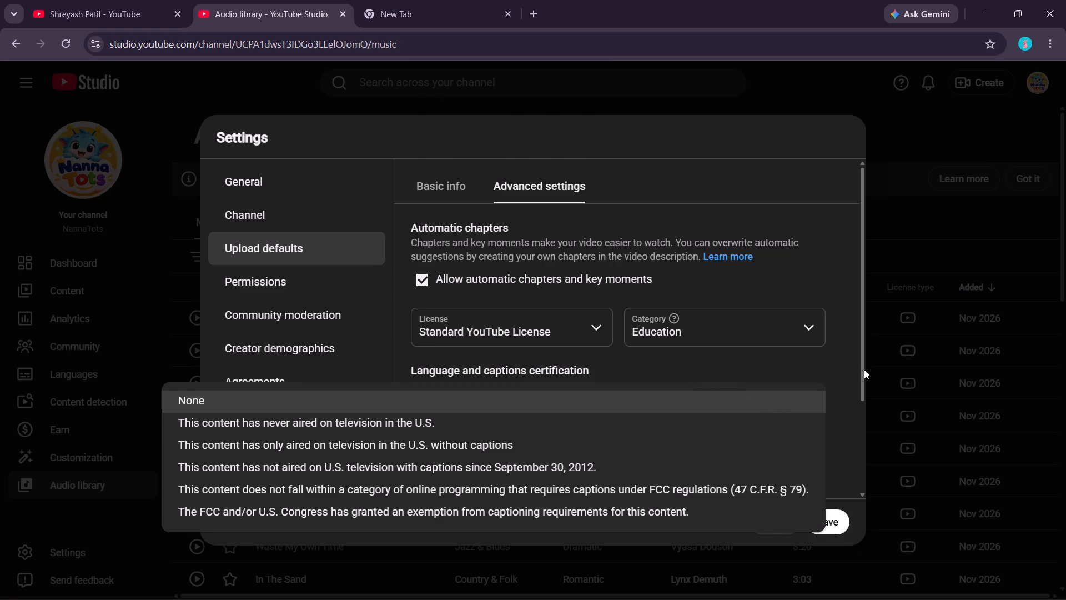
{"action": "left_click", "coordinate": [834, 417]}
Set the default title and description language to English (United States).
{"action": "scroll", "coordinate": [595, 382], "scroll_direction": "down", "scroll_amount": 1}
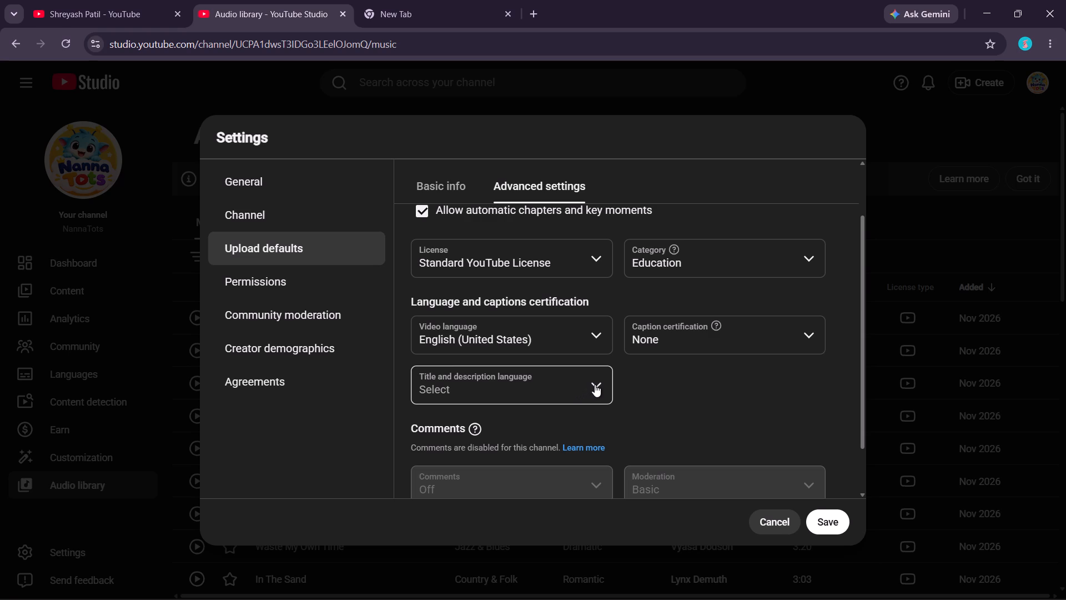
{"action": "left_click", "coordinate": [595, 384]}
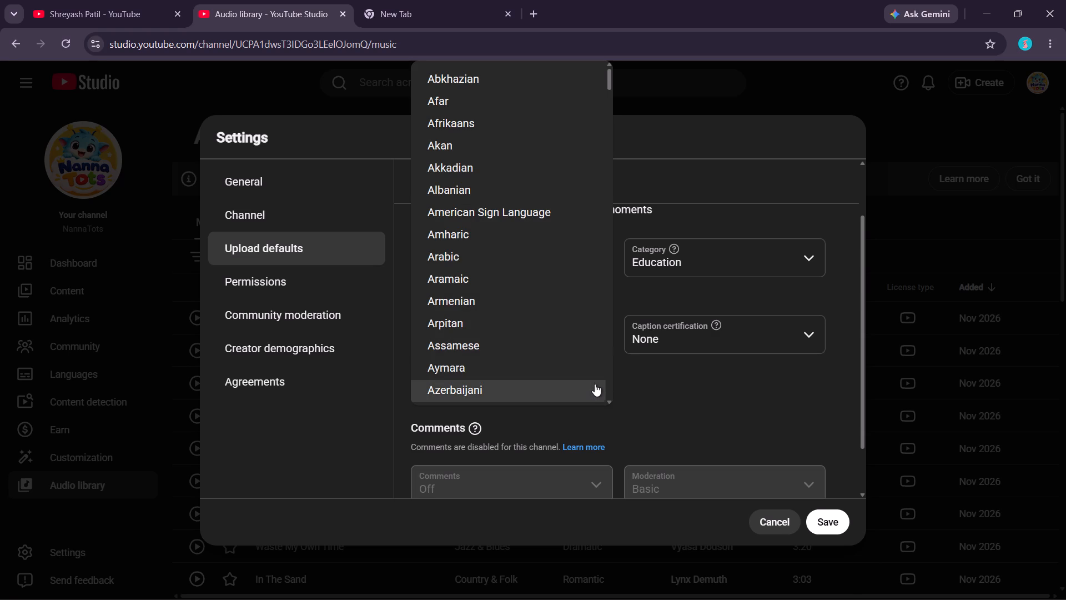
{"action": "scroll", "coordinate": [532, 294], "scroll_direction": "down", "scroll_amount": 5}
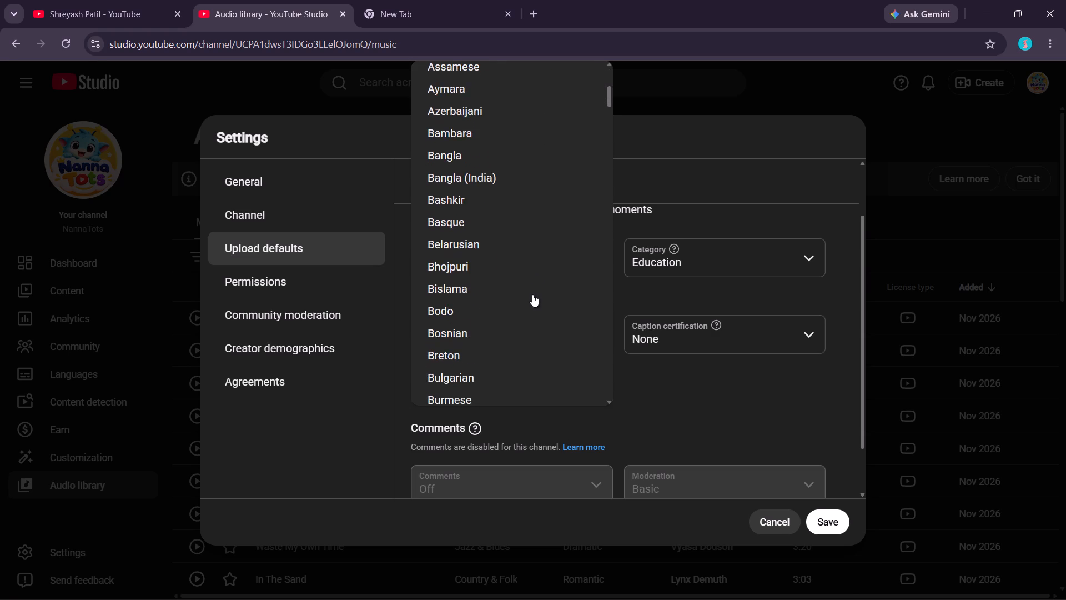
{"action": "scroll", "coordinate": [532, 294], "scroll_direction": "down", "scroll_amount": 8}
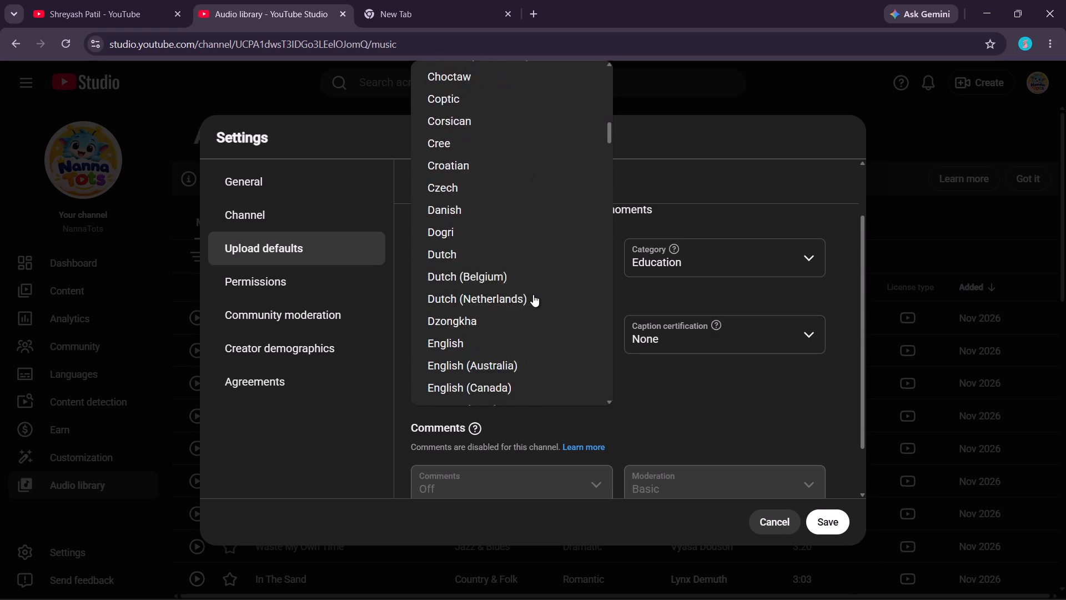
{"action": "scroll", "coordinate": [533, 294], "scroll_direction": "down", "scroll_amount": 2}
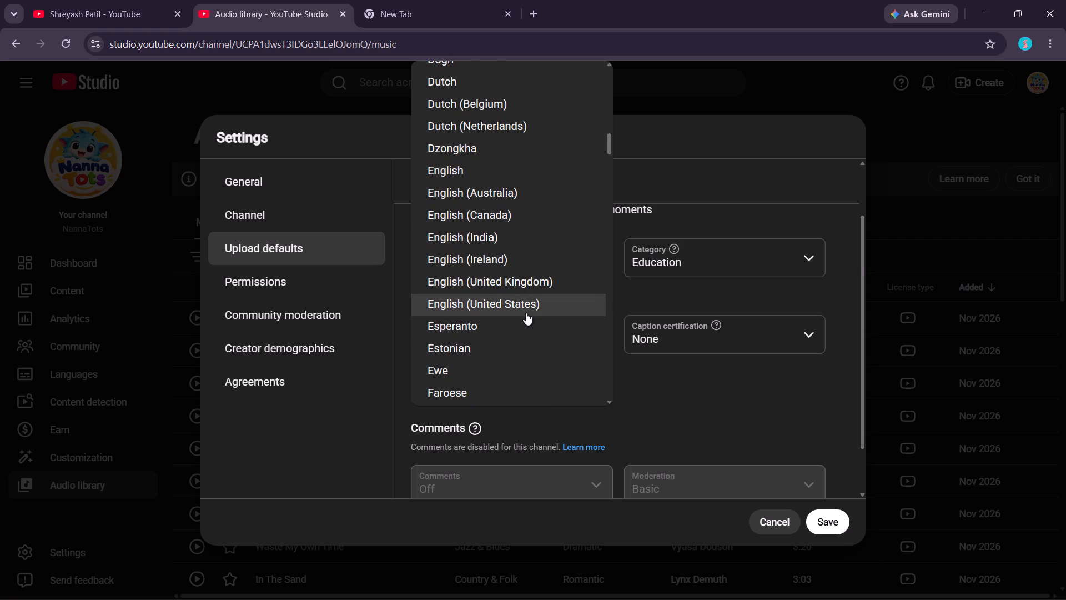
{"action": "left_click", "coordinate": [526, 313]}
Turn off showing how many viewers like the video and save the upload defaults.
{"action": "scroll", "coordinate": [596, 330], "scroll_direction": "down", "scroll_amount": 4}
{"action": "scroll", "coordinate": [643, 405], "scroll_direction": "down", "scroll_amount": 3}
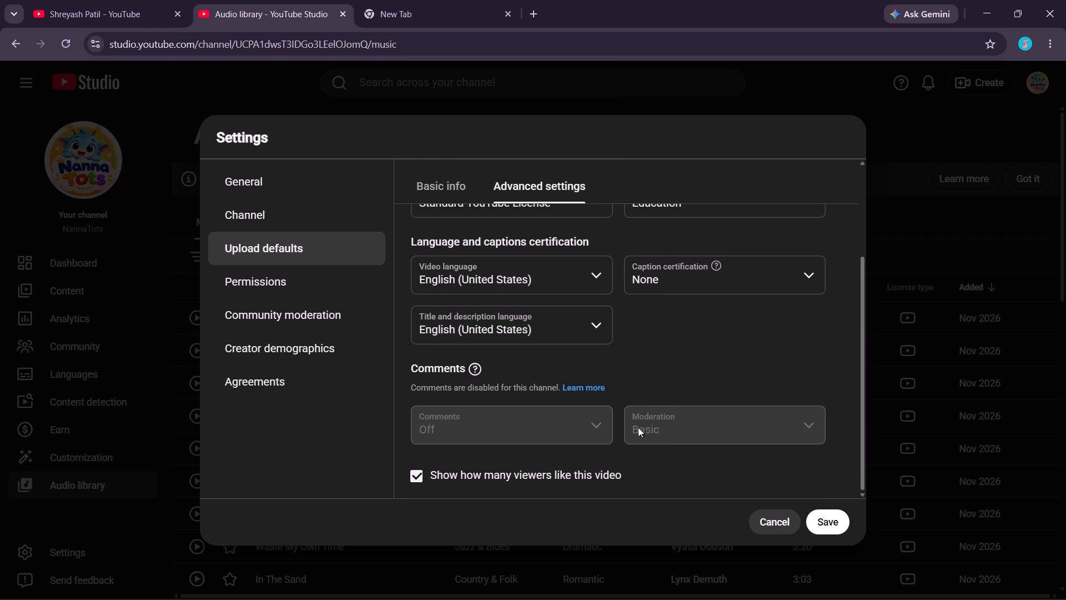
{"action": "left_click", "coordinate": [418, 477]}
{"action": "left_click", "coordinate": [833, 523]}
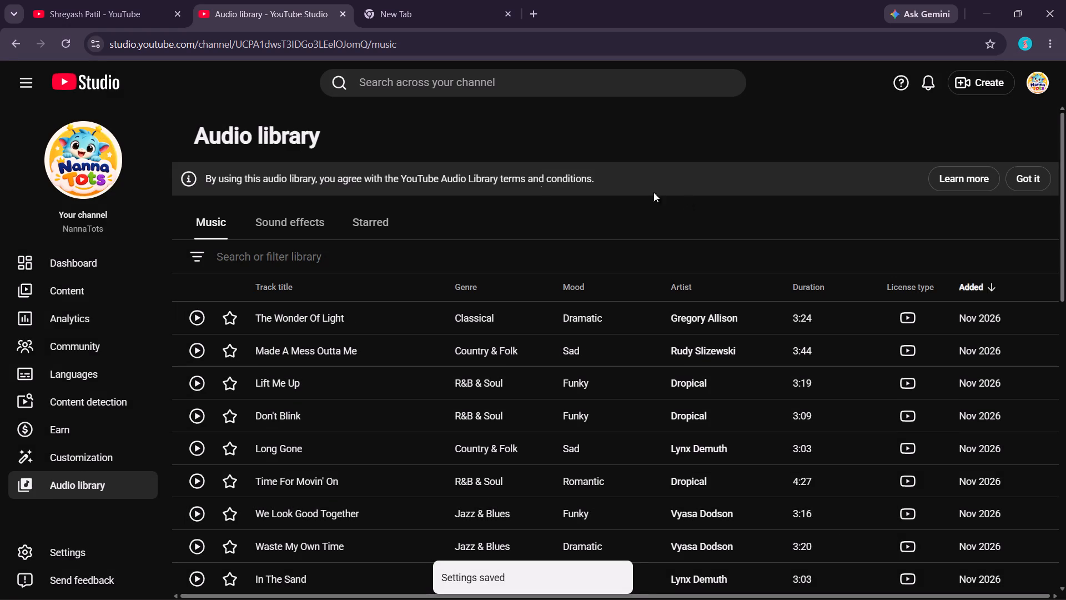
{"action": "left_click", "coordinate": [425, 12]}
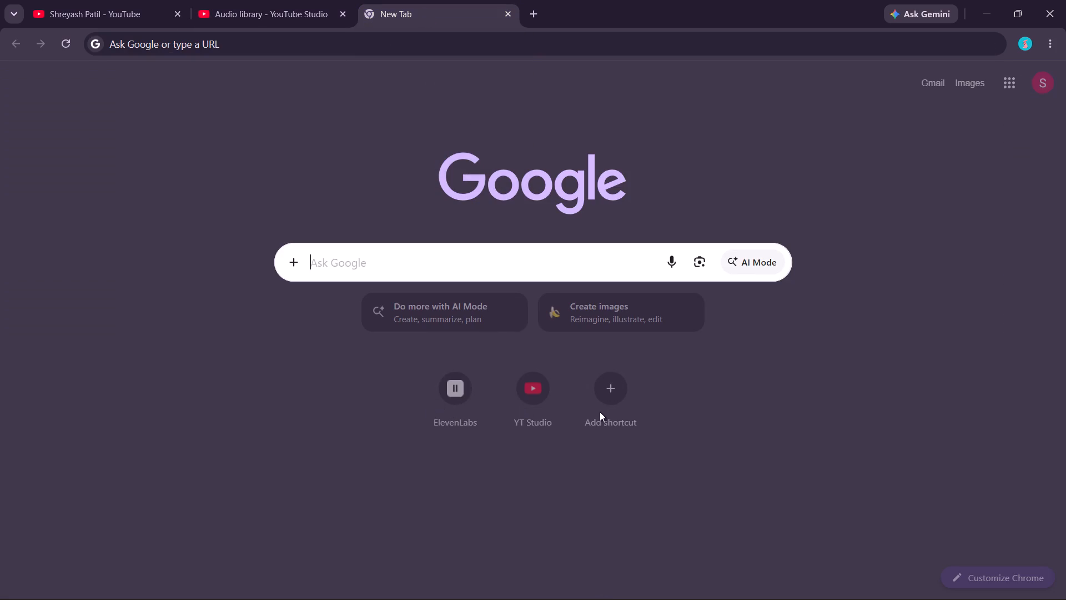